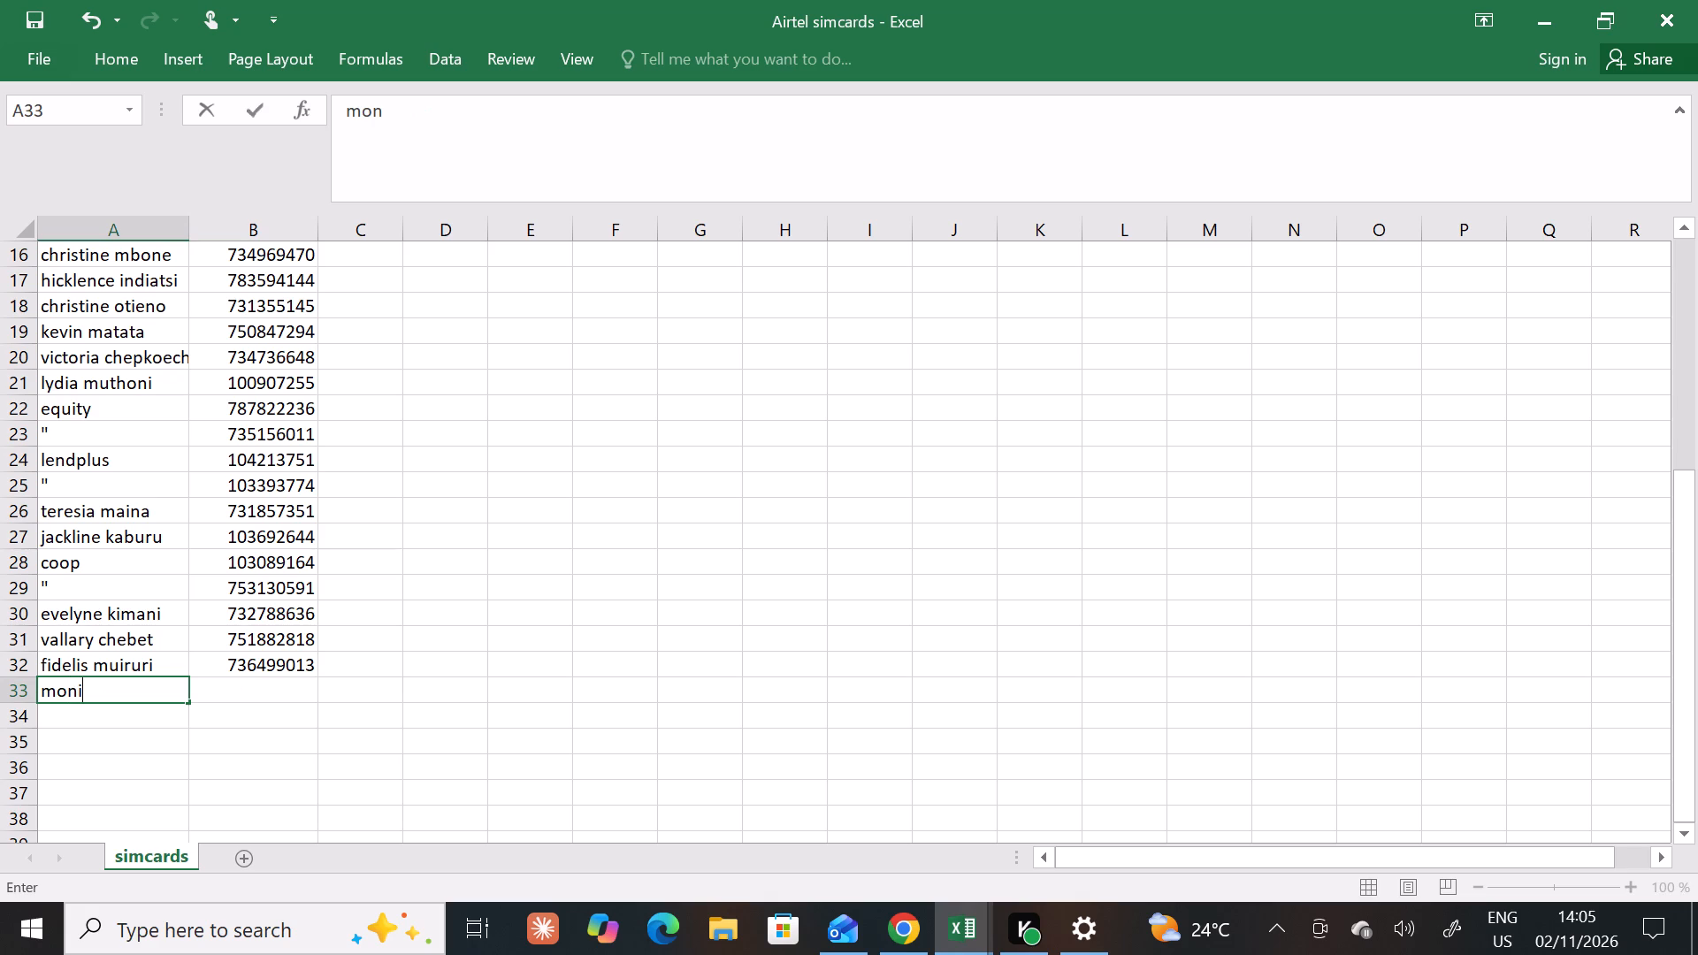
Complete the next SIM card holder's name in cell A33, directly below the last filled row of the simcards sheet.
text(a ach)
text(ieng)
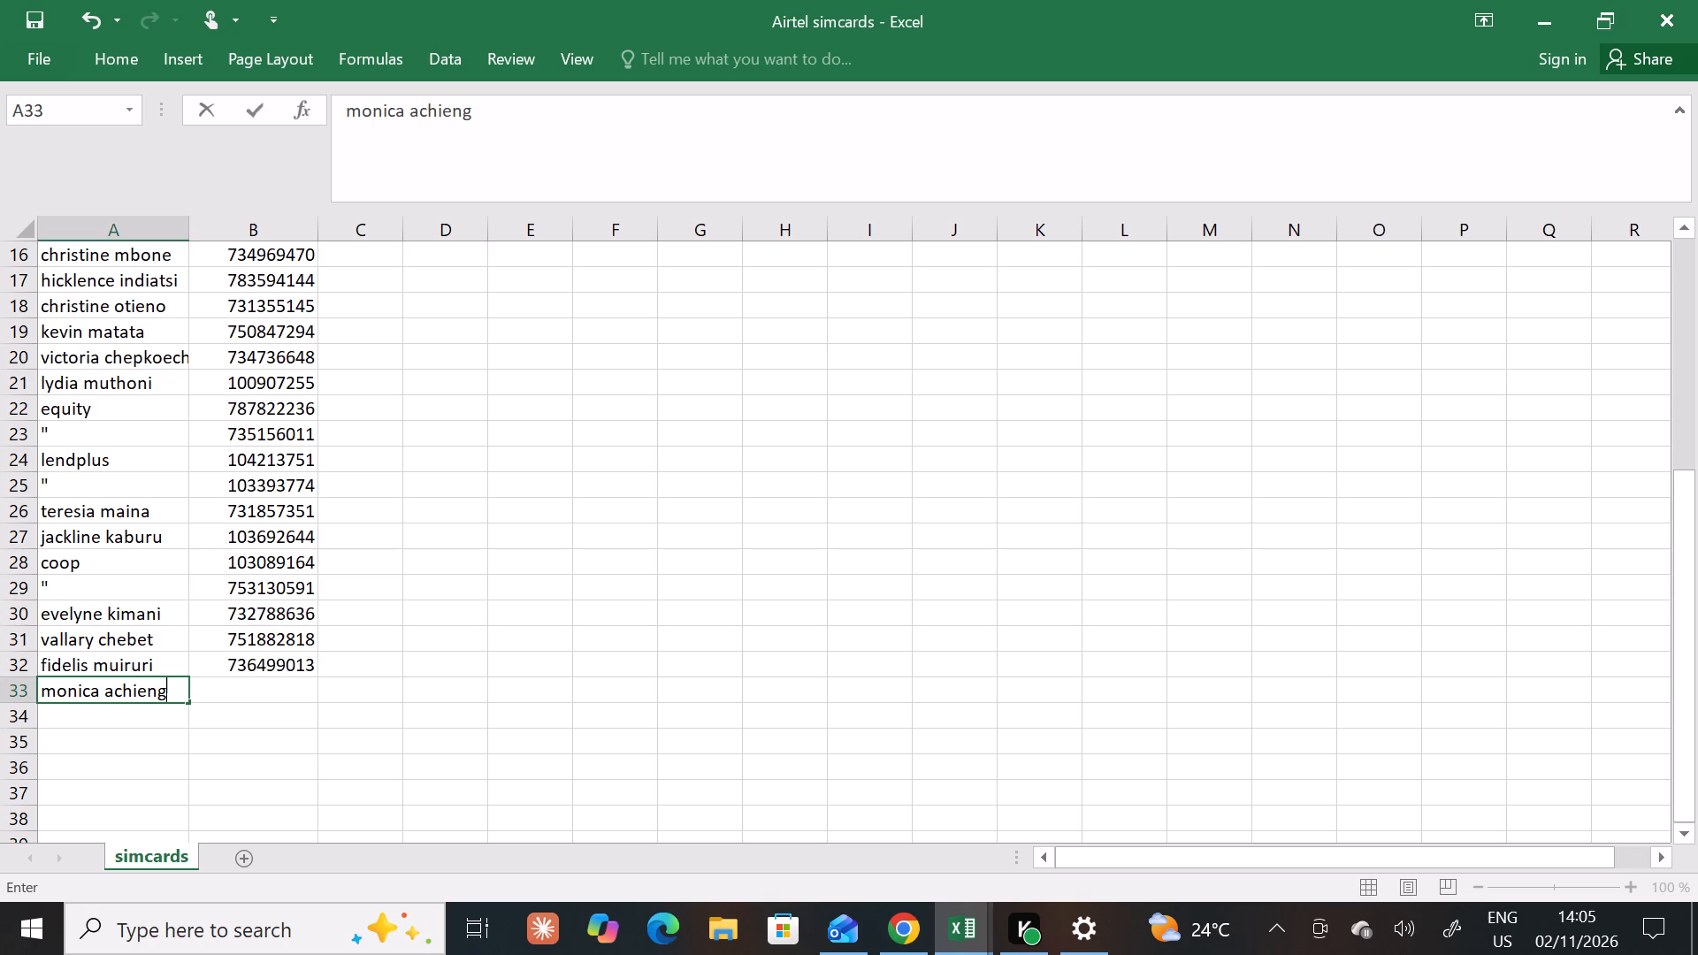
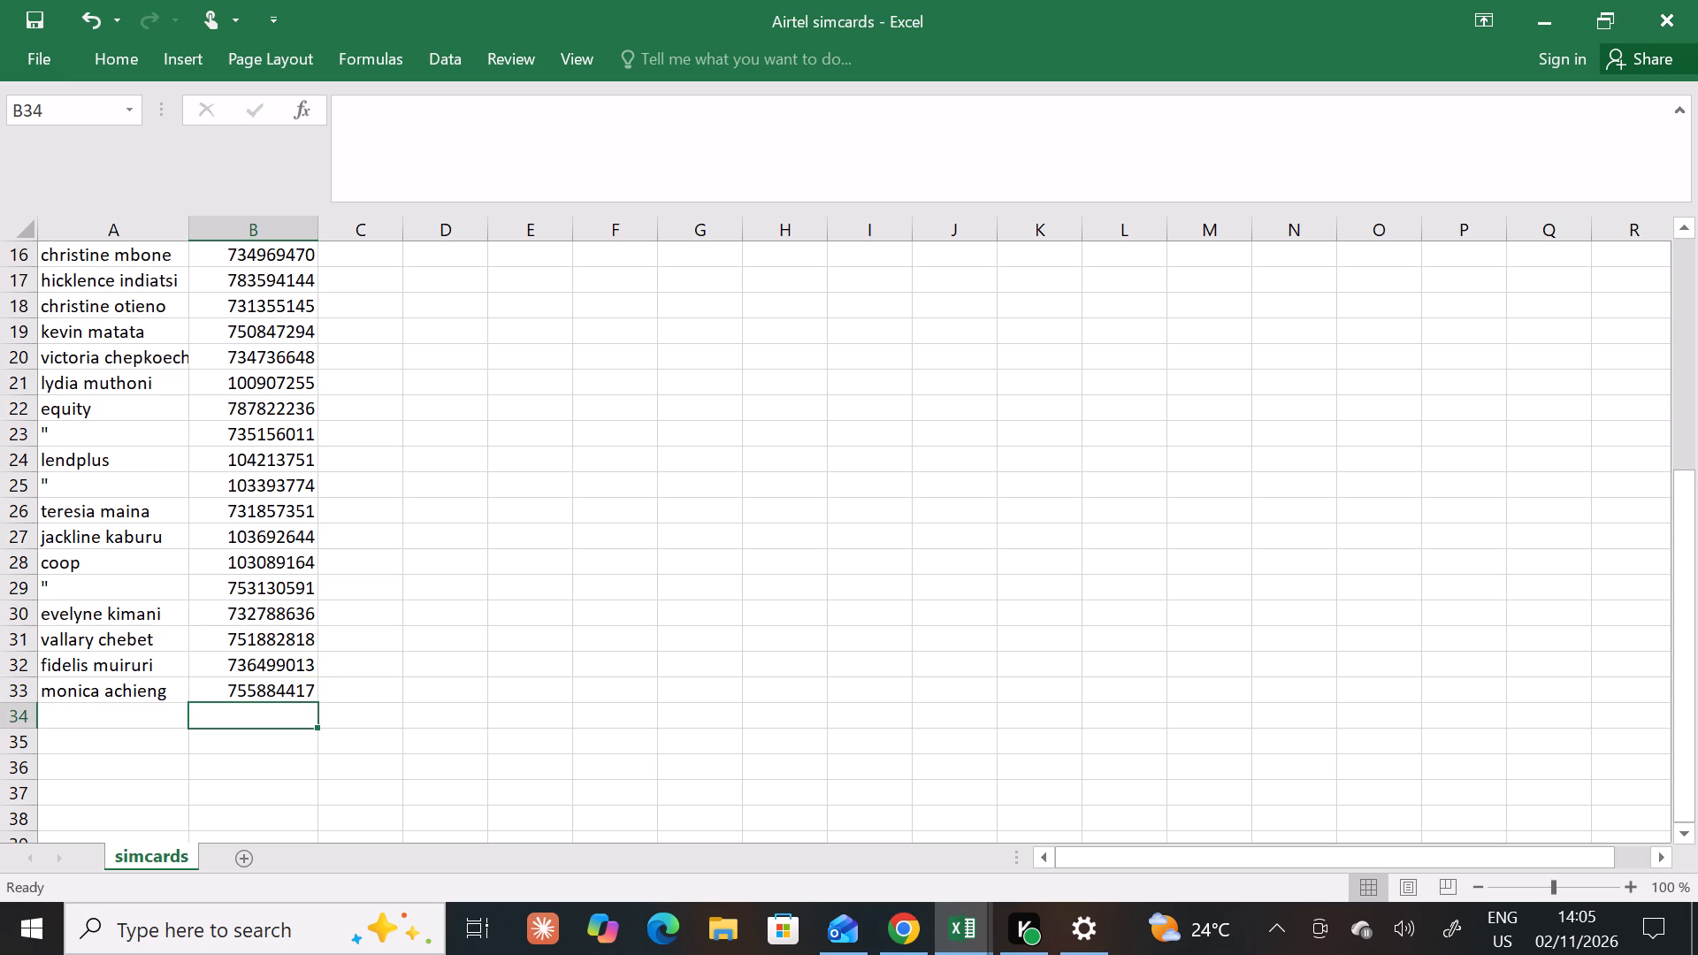
Enter Team Absa as the next holder name in cell A34, directly below the last filled row of the list.
scroll(369, 667, up, 1)
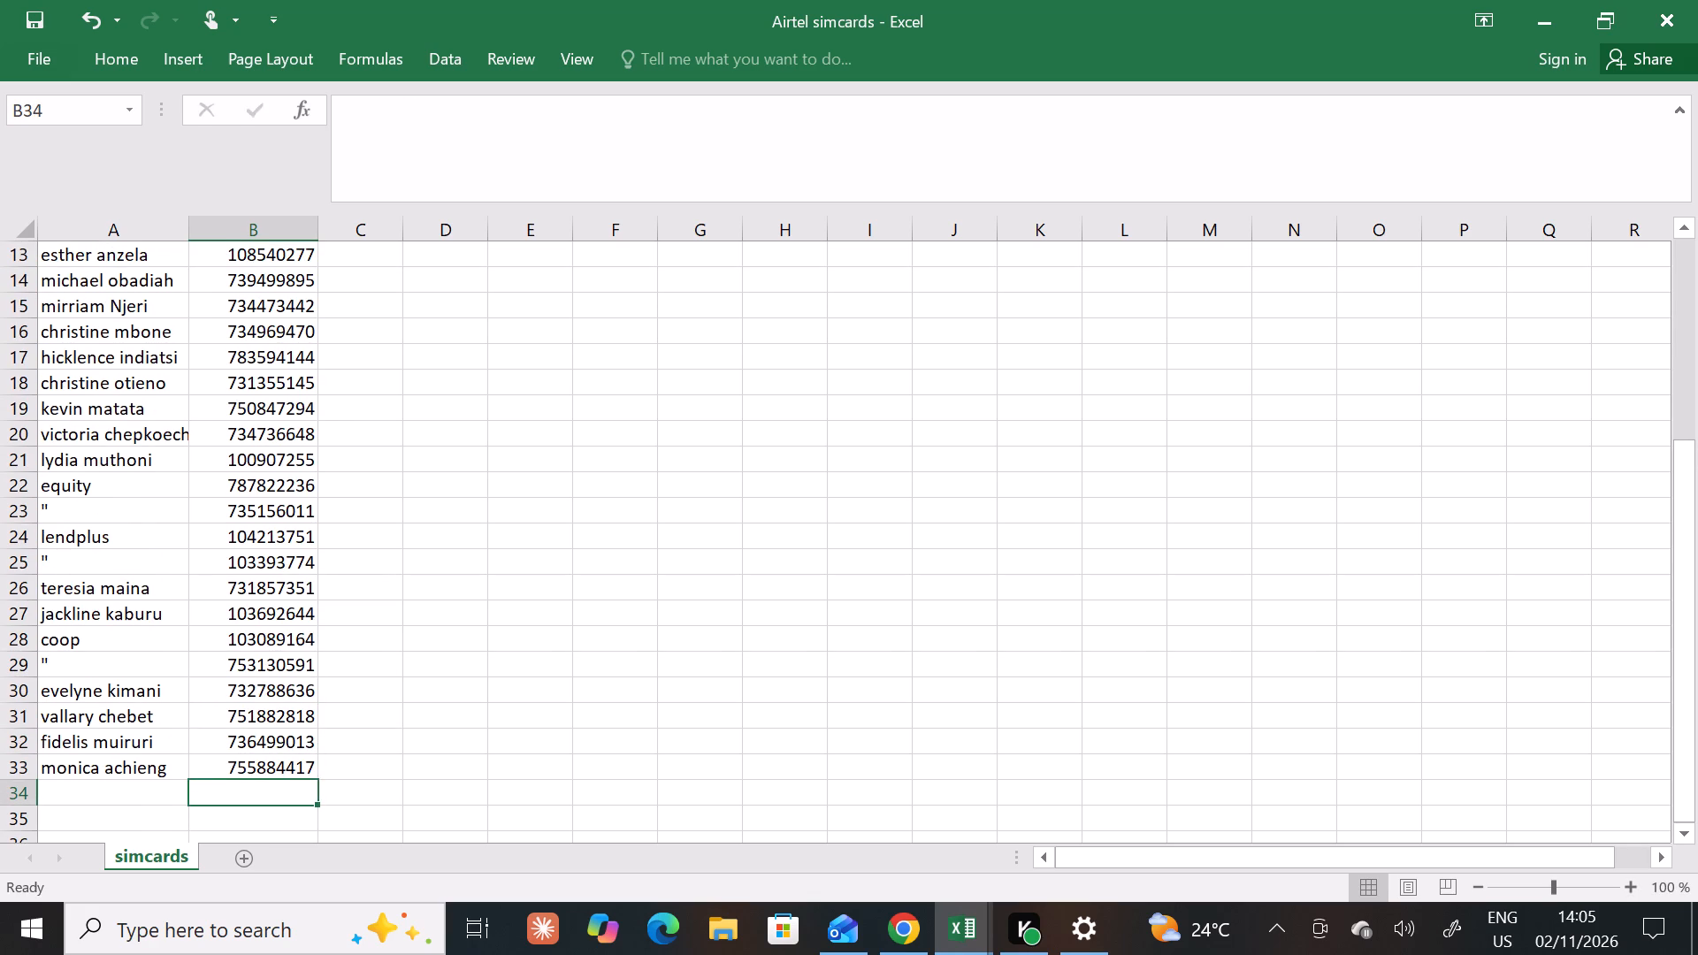
scroll(265, 700, up, 5)
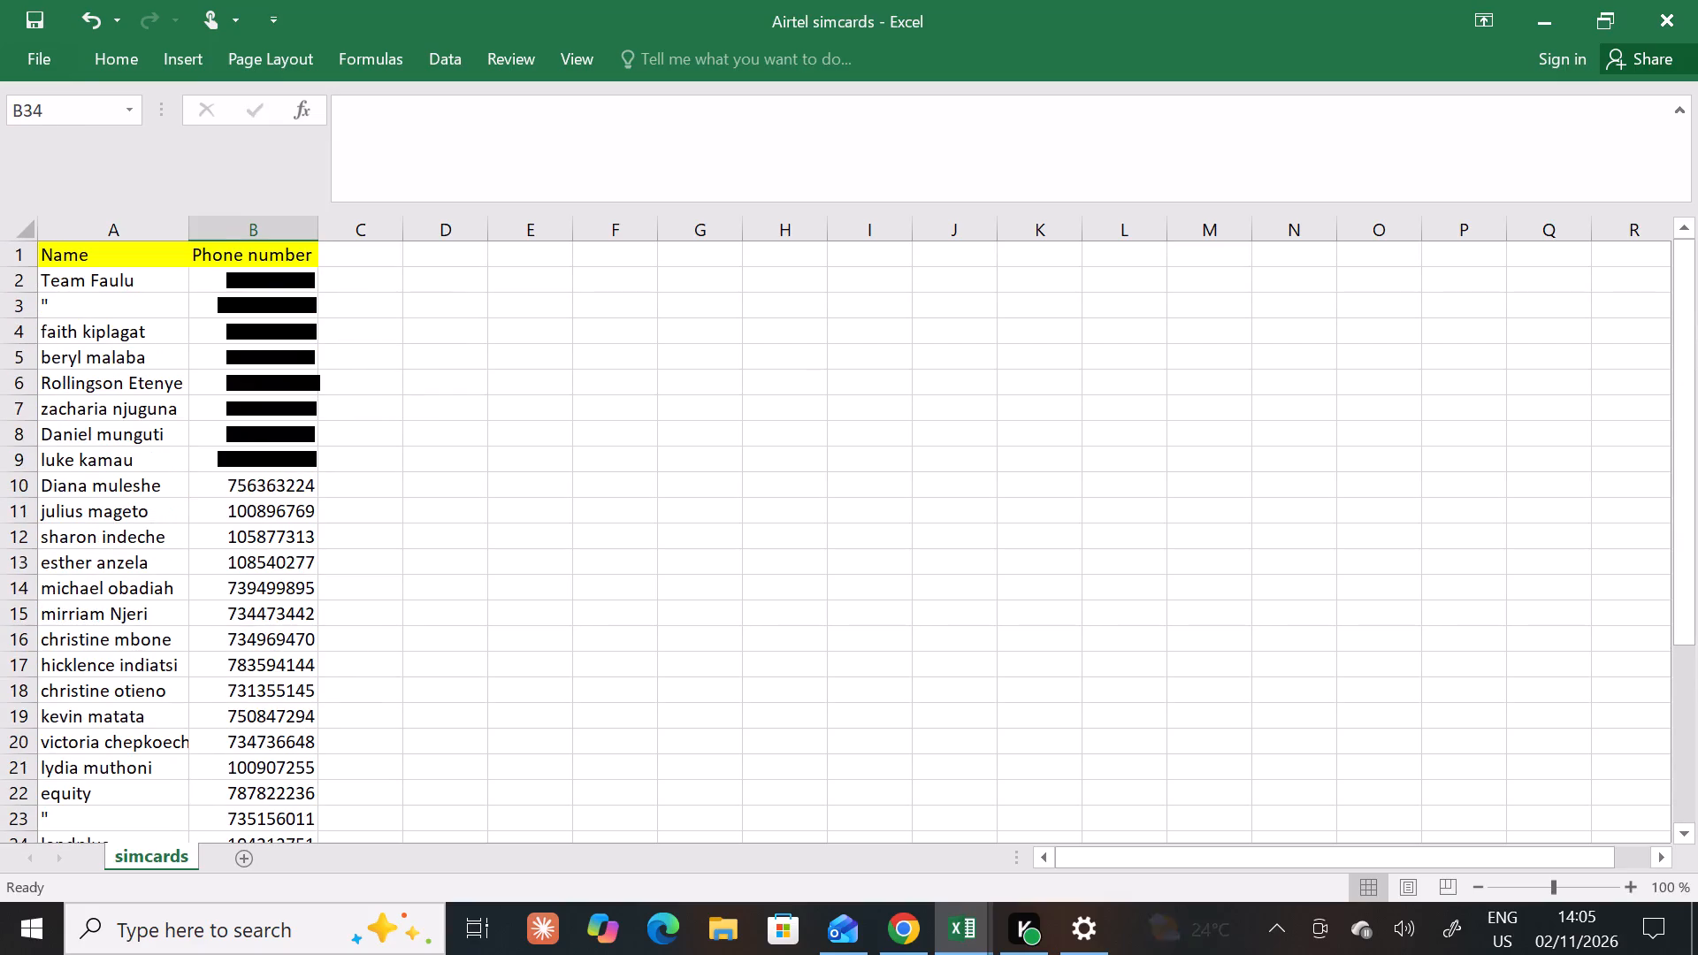
scroll(310, 590, down, 3)
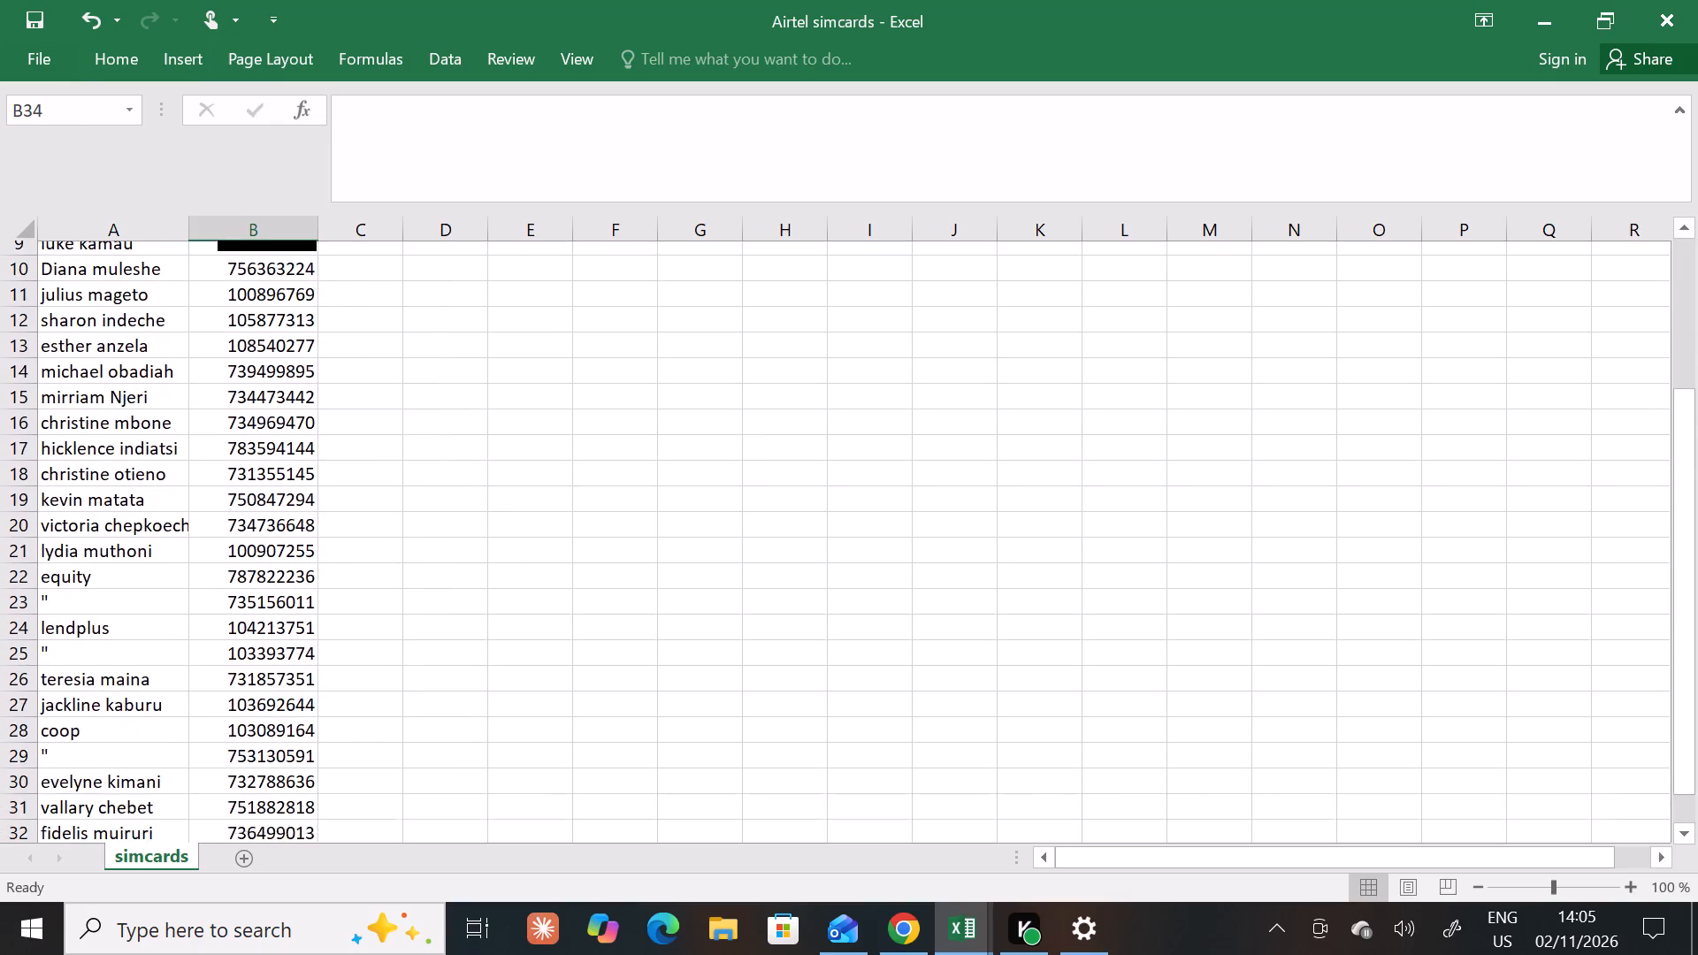
scroll(287, 703, down, 2)
click(112, 724)
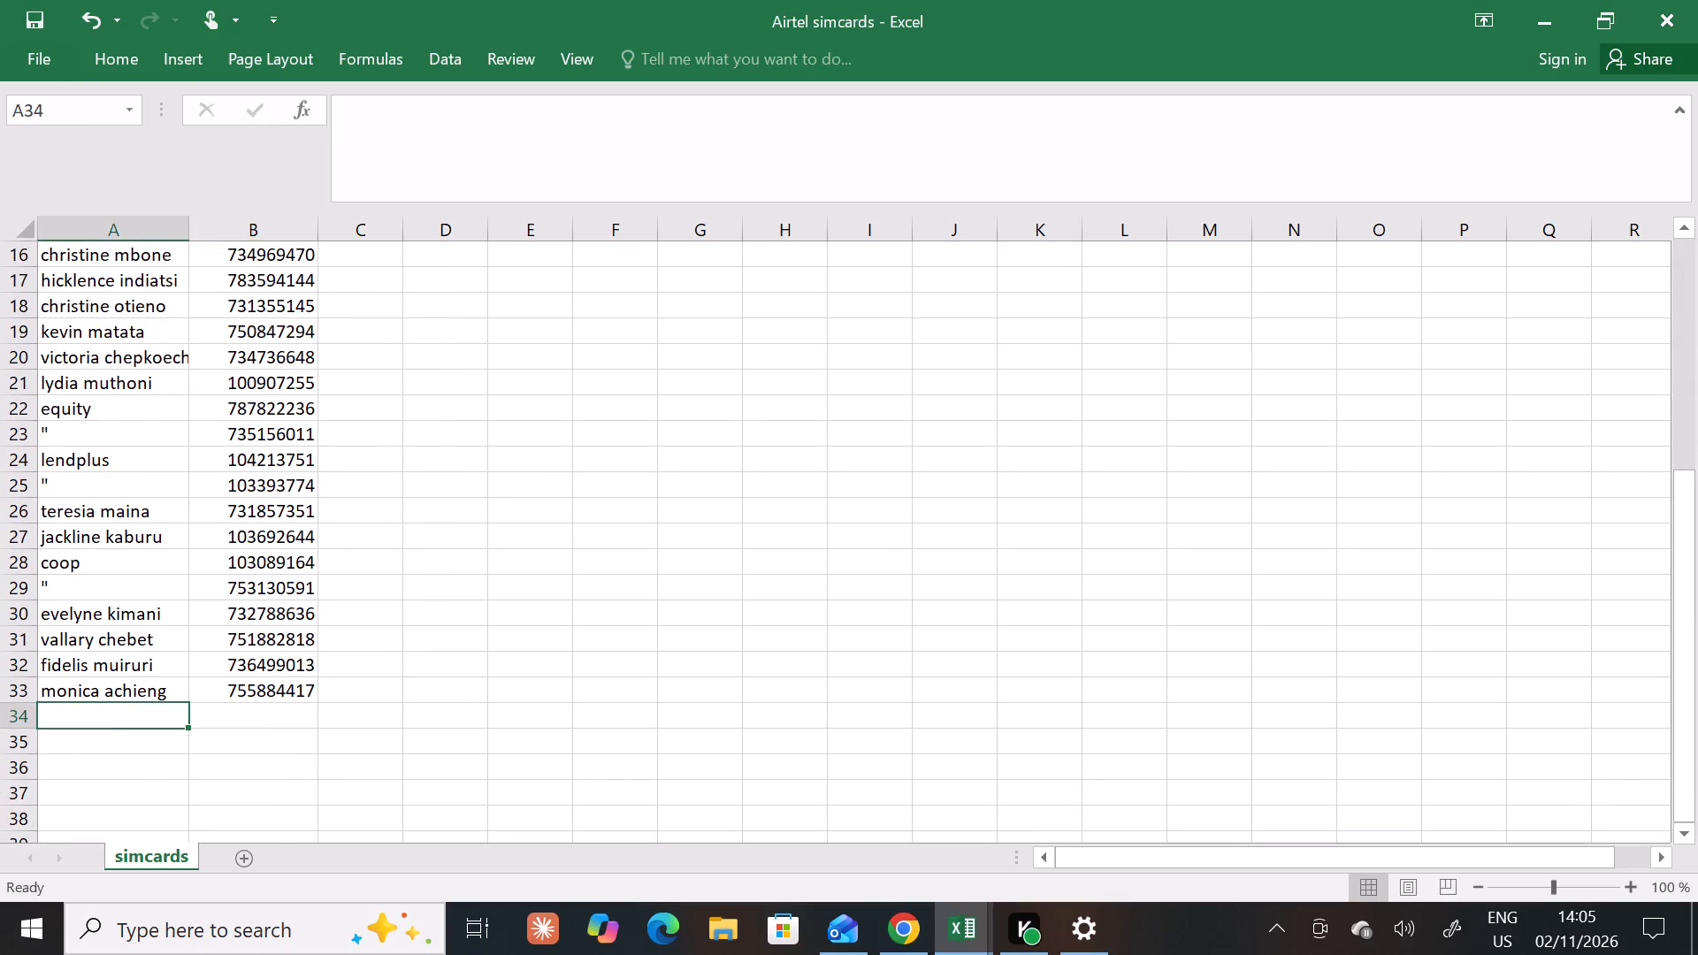
key(t)
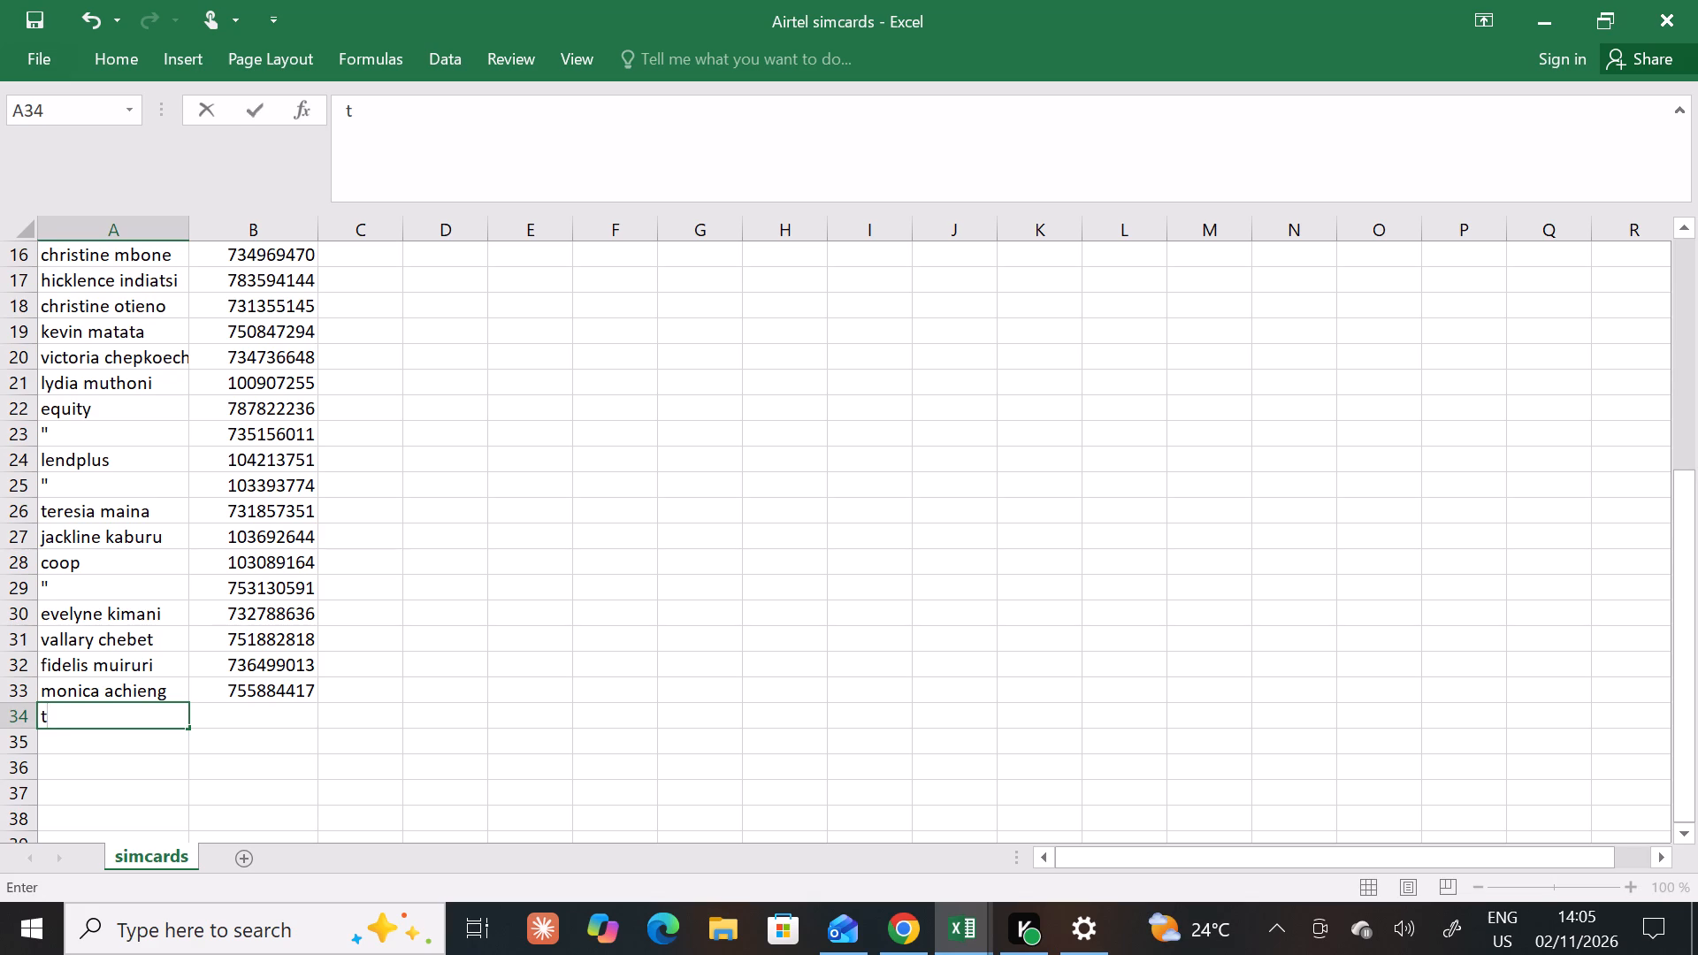
key(BackSpace)
key(t)
text(ea)
text(m)
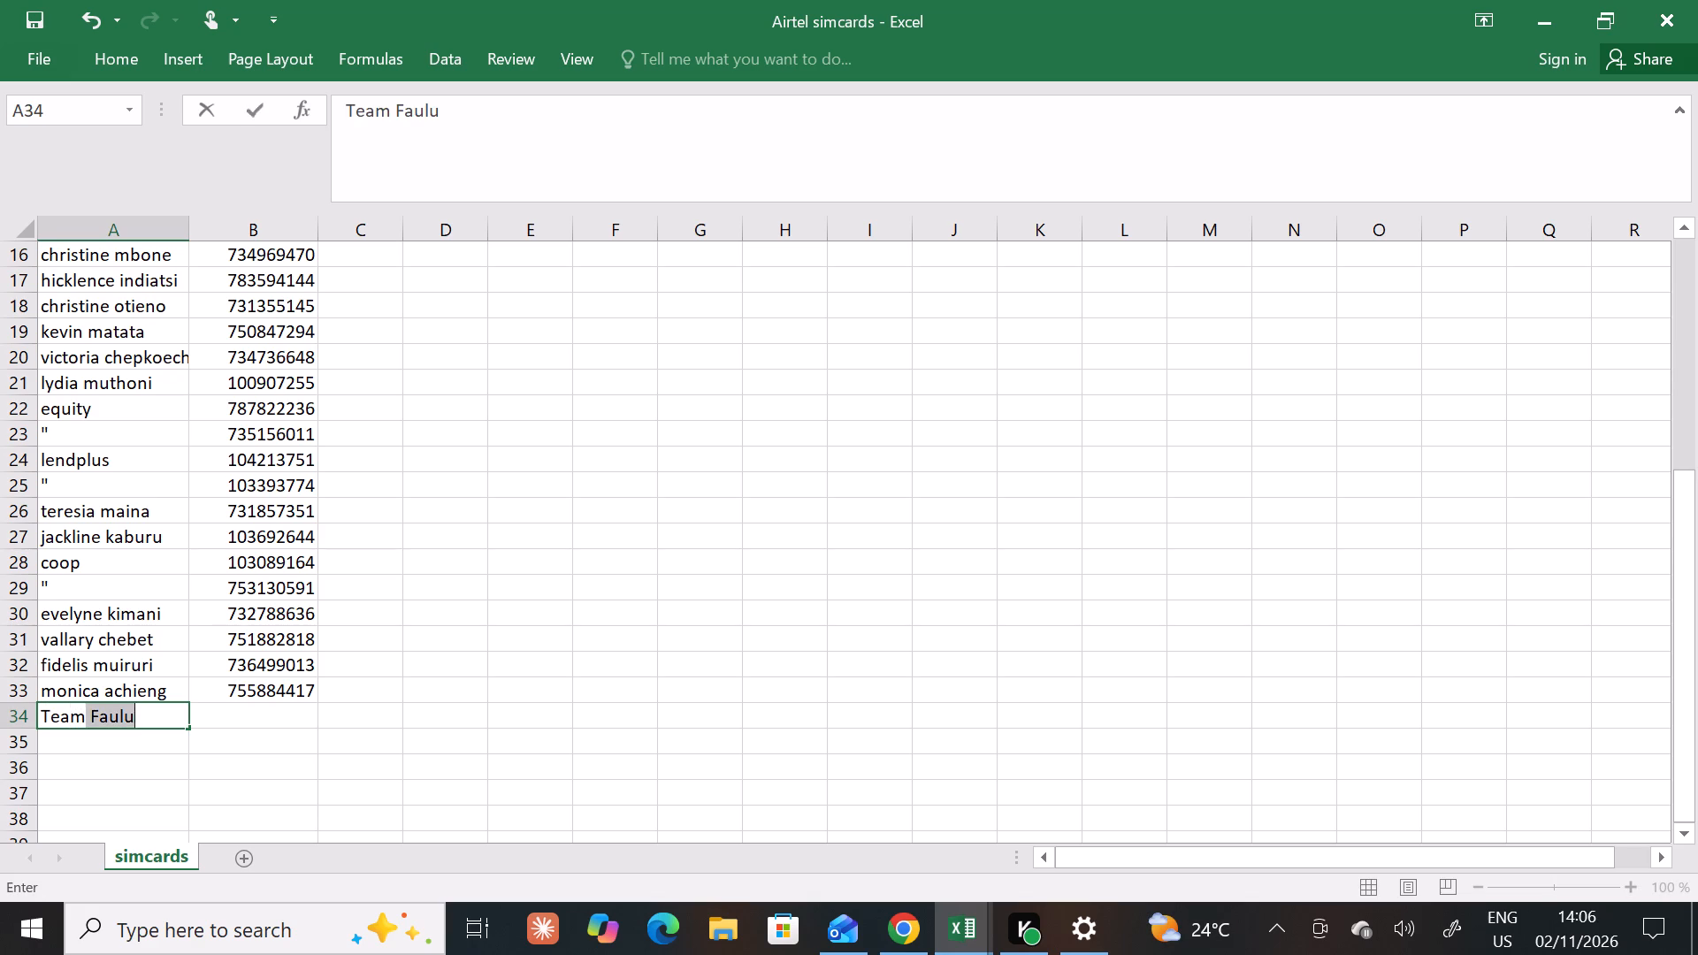
key(space)
key(a)
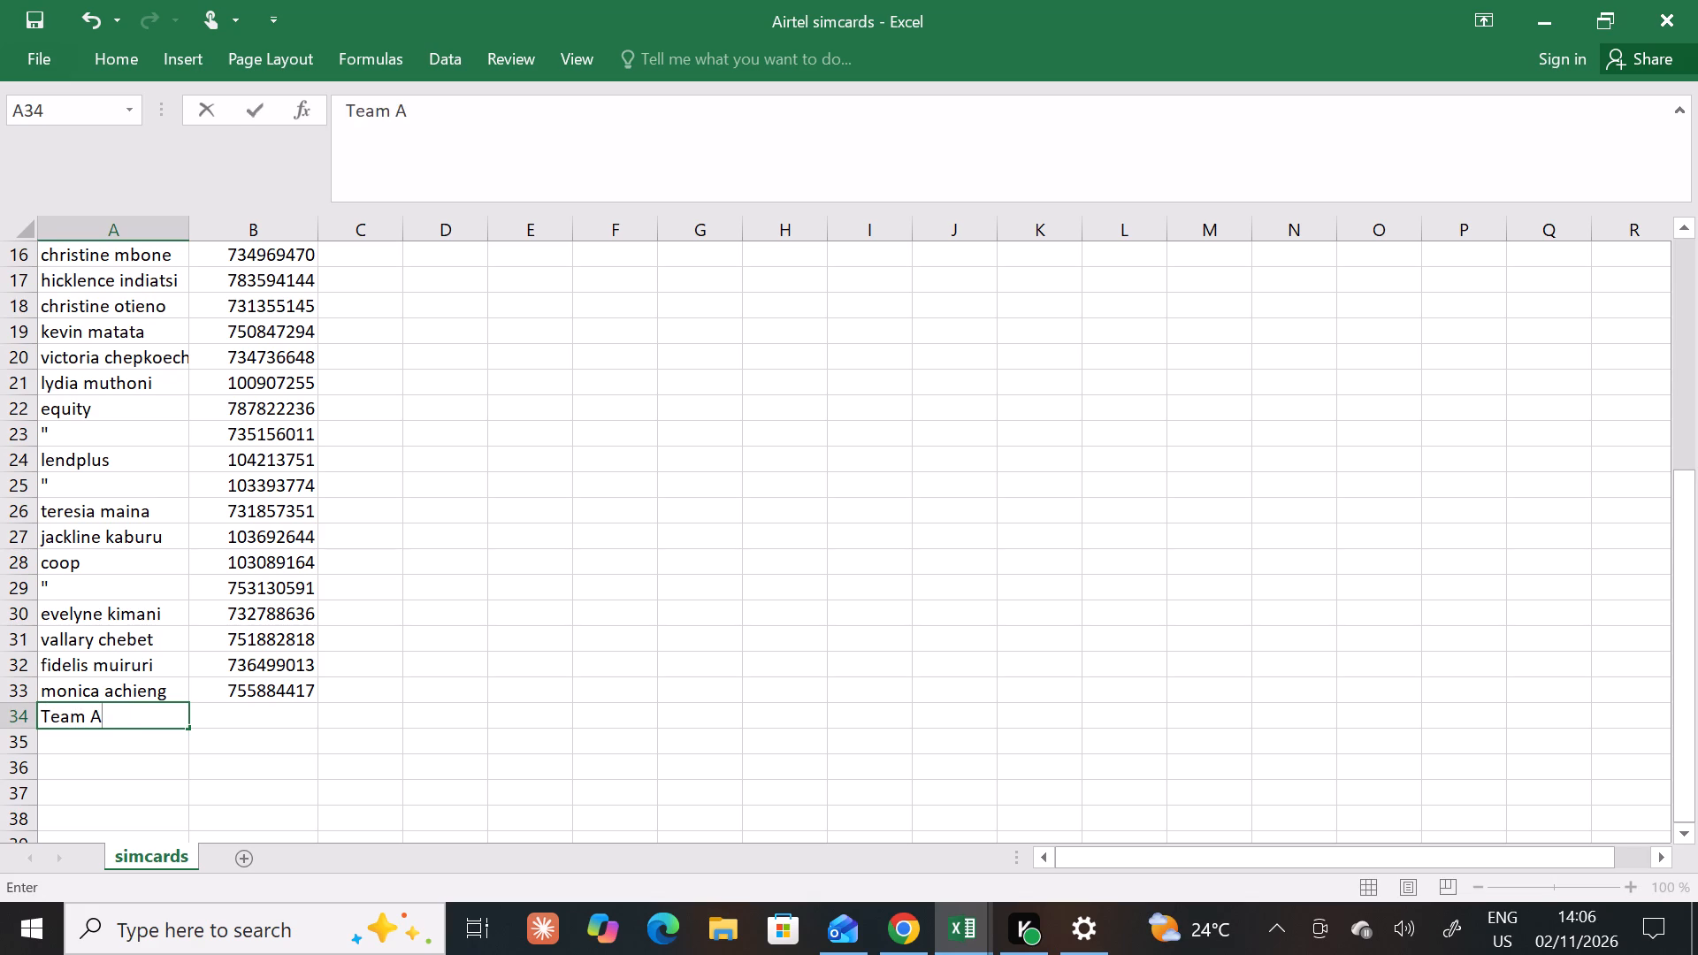
text(bsa)
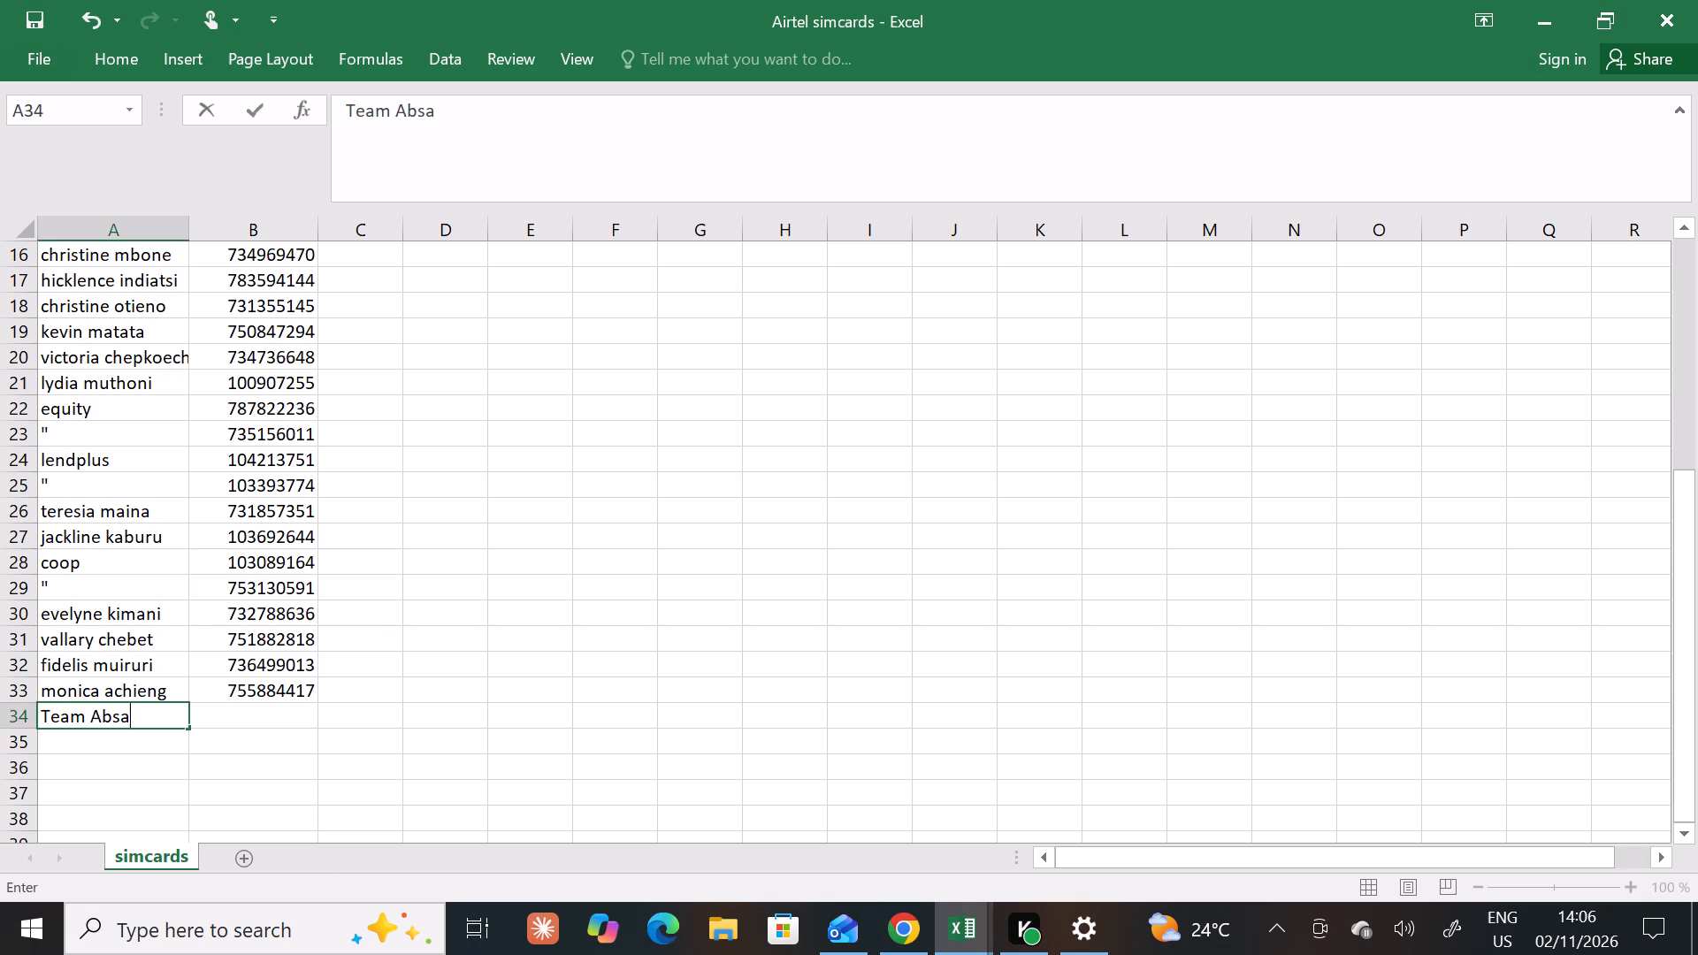
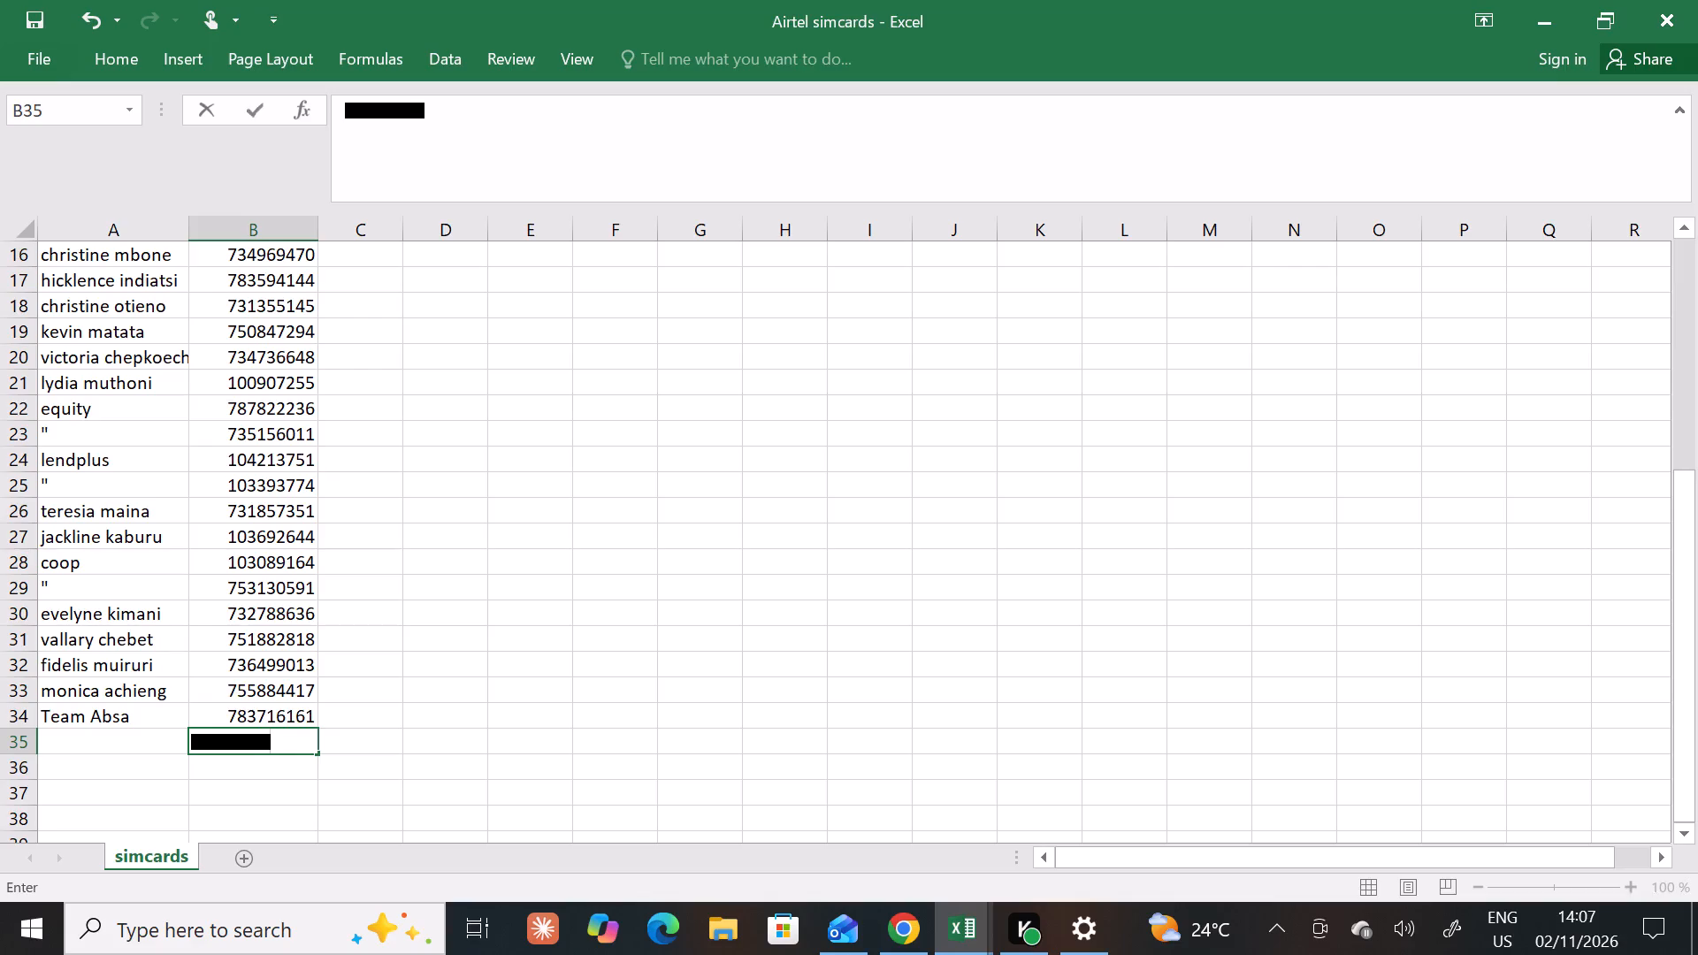
Complete the phone number in cell B35, directly below the Team Absa number.
key(4)
key(1)
key(5)
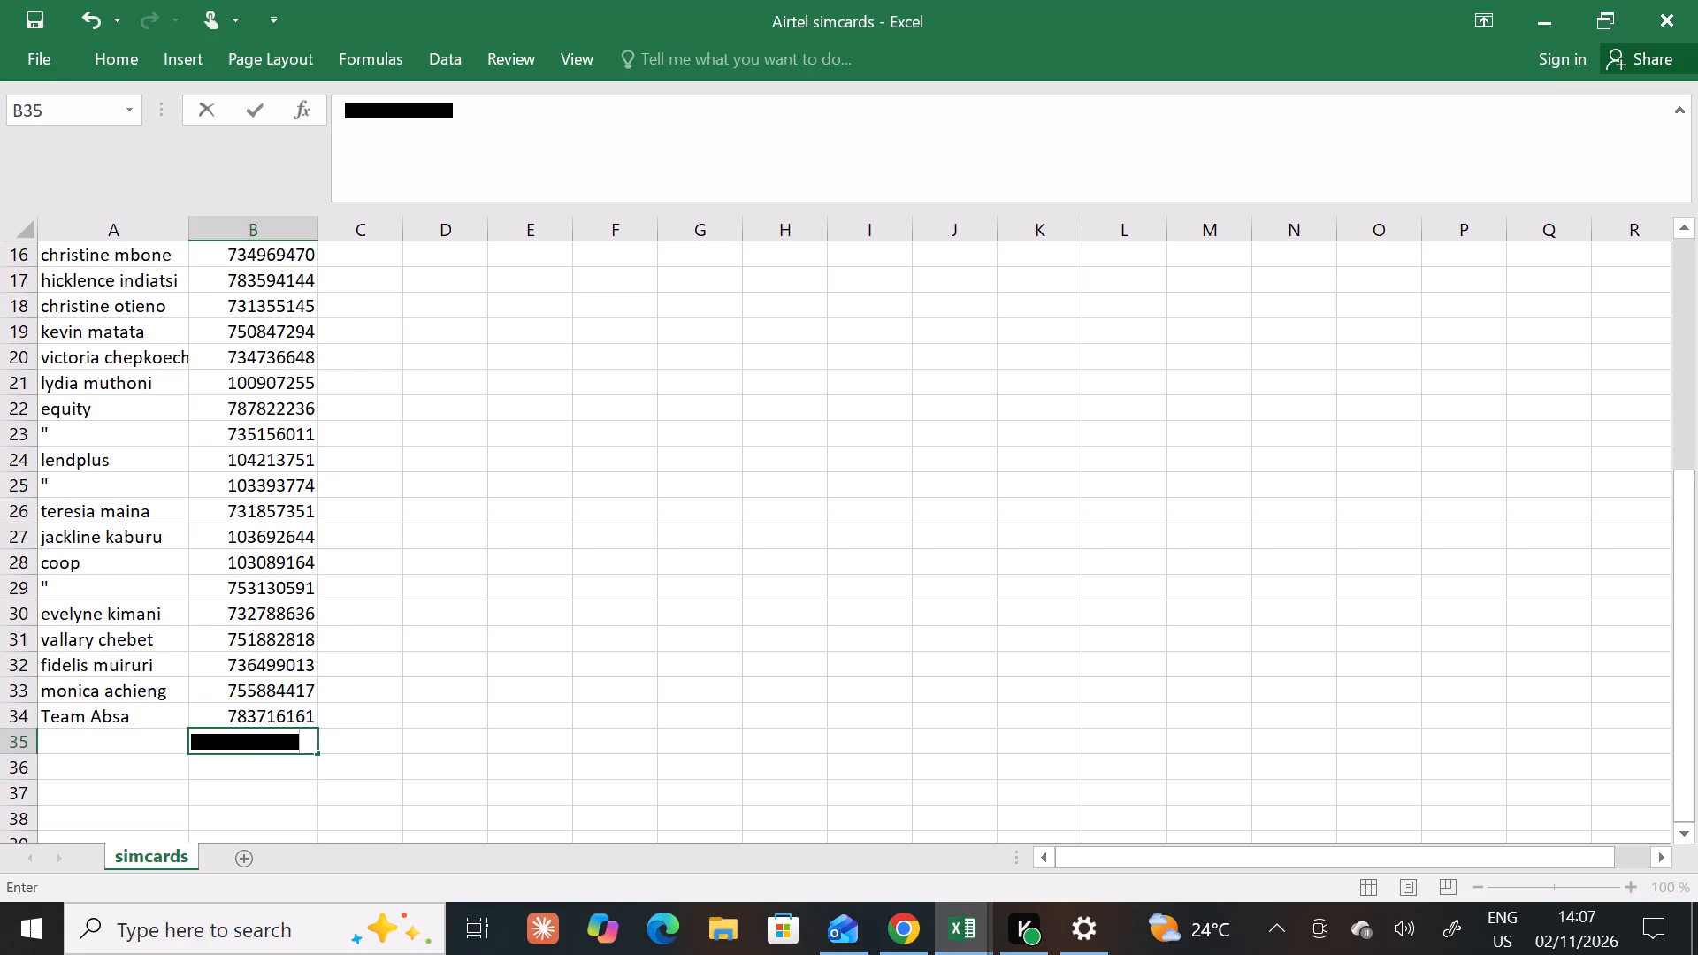
click(443, 759)
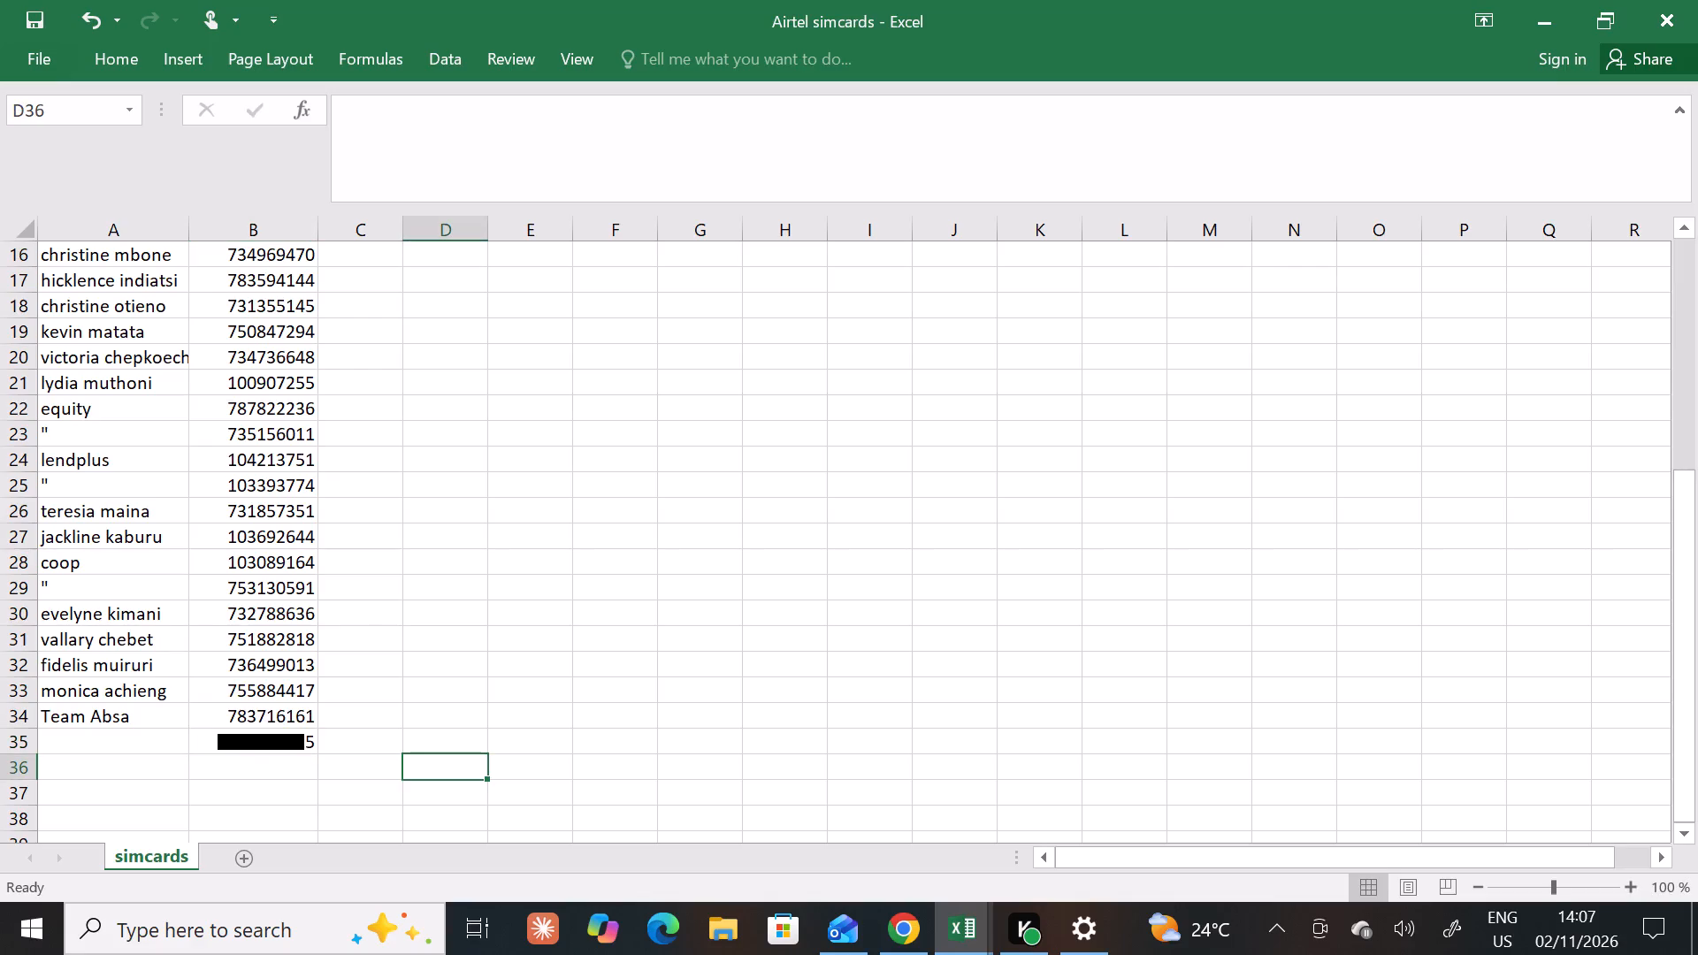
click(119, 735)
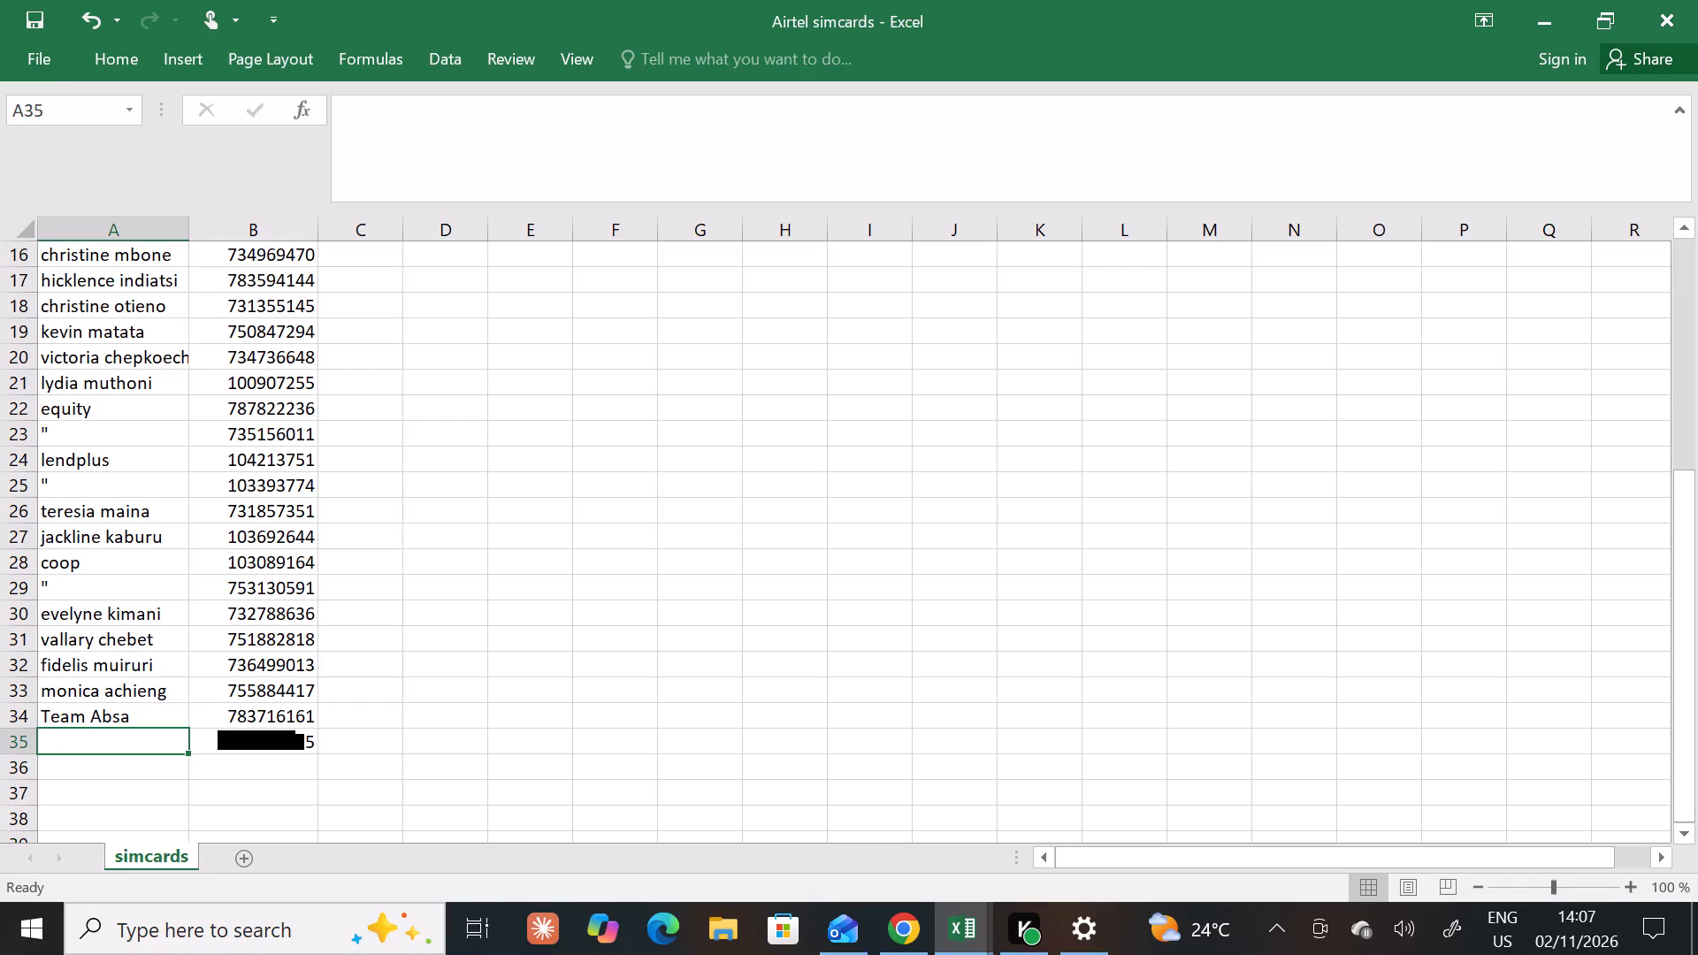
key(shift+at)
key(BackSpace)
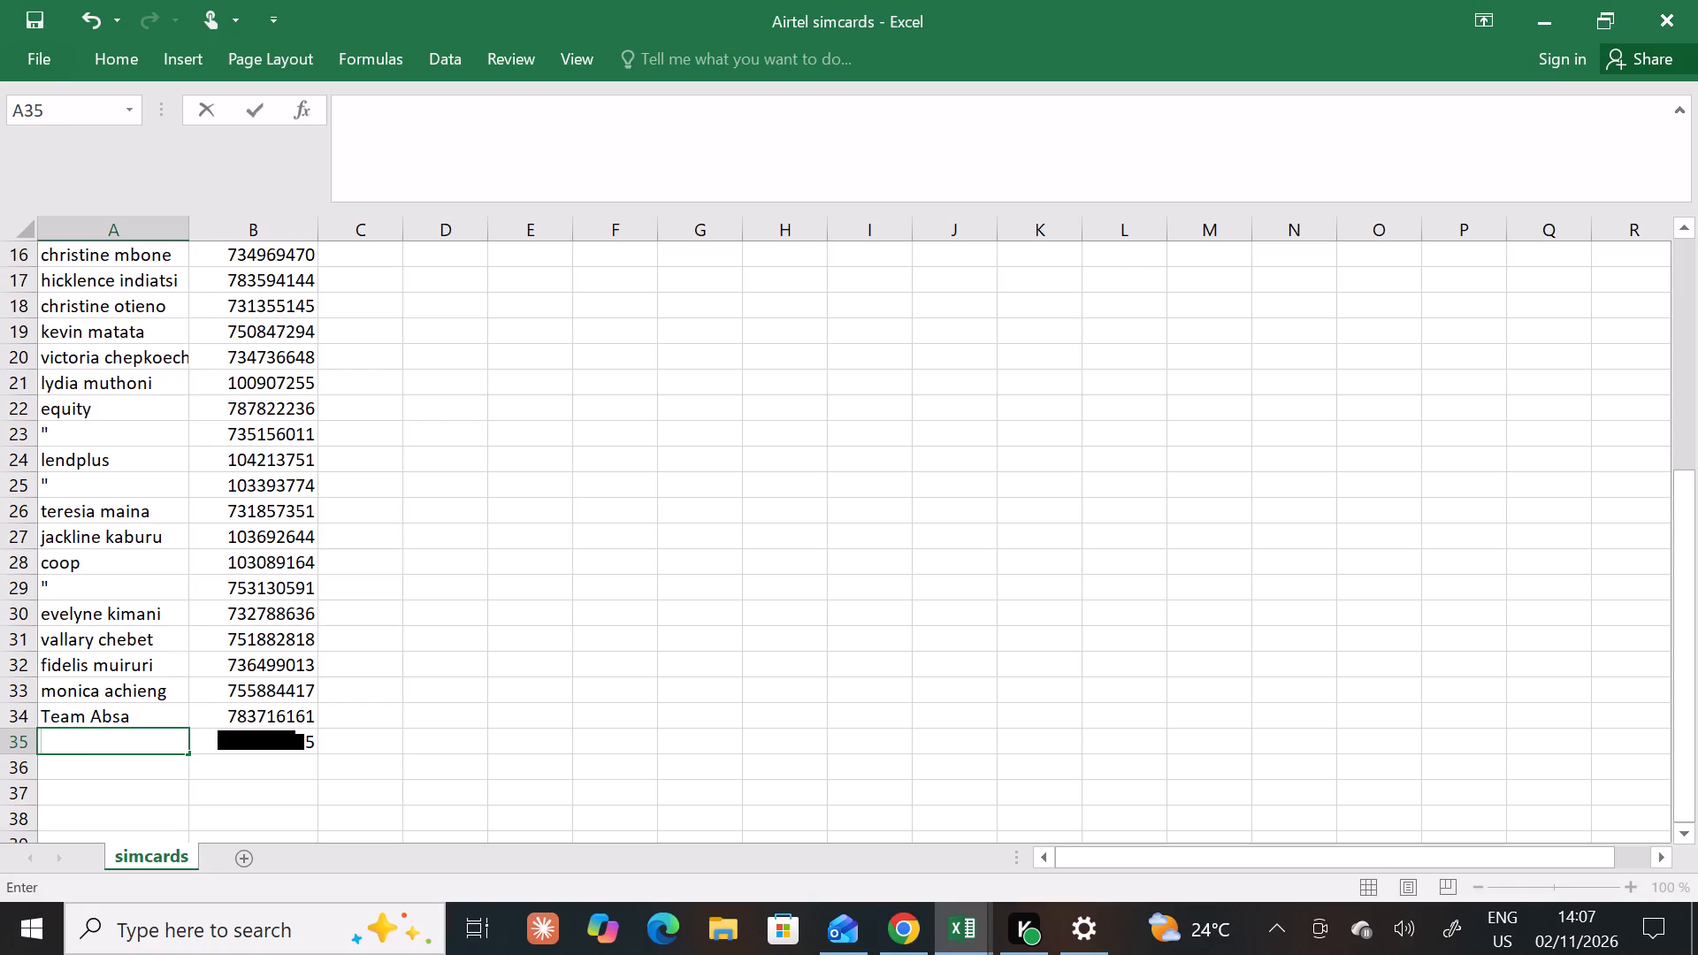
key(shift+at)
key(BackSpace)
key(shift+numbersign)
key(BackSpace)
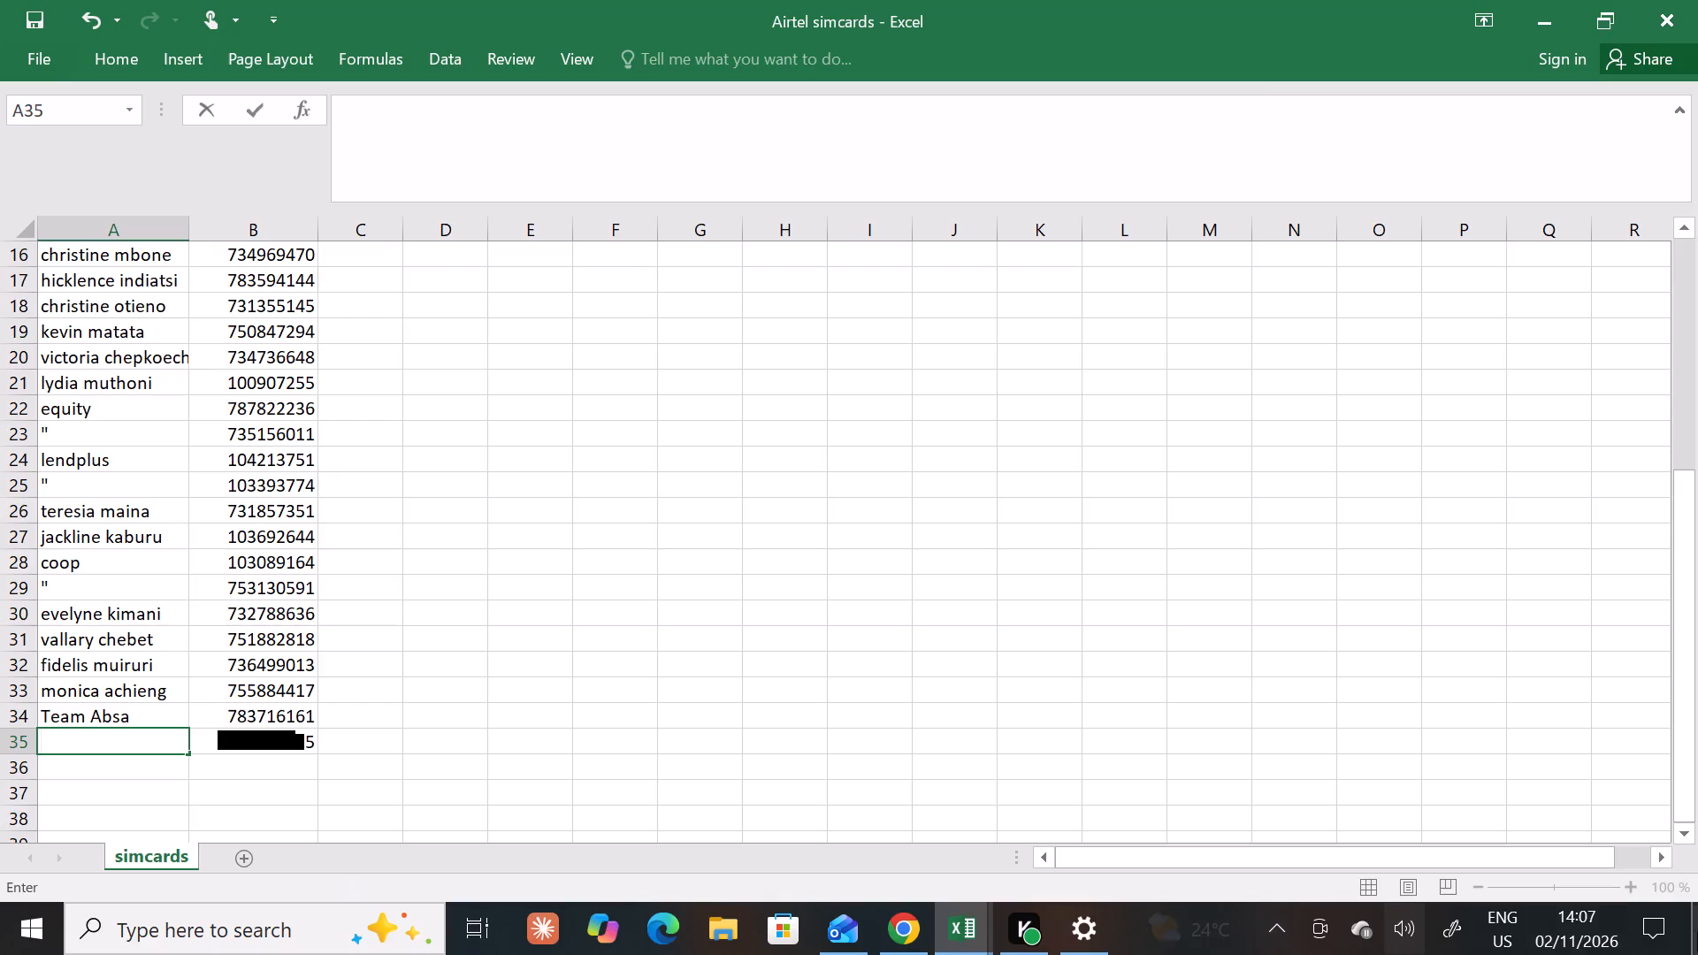
Switch the input language to English (United States) with the United Kingdom keyboard.
click(1510, 927)
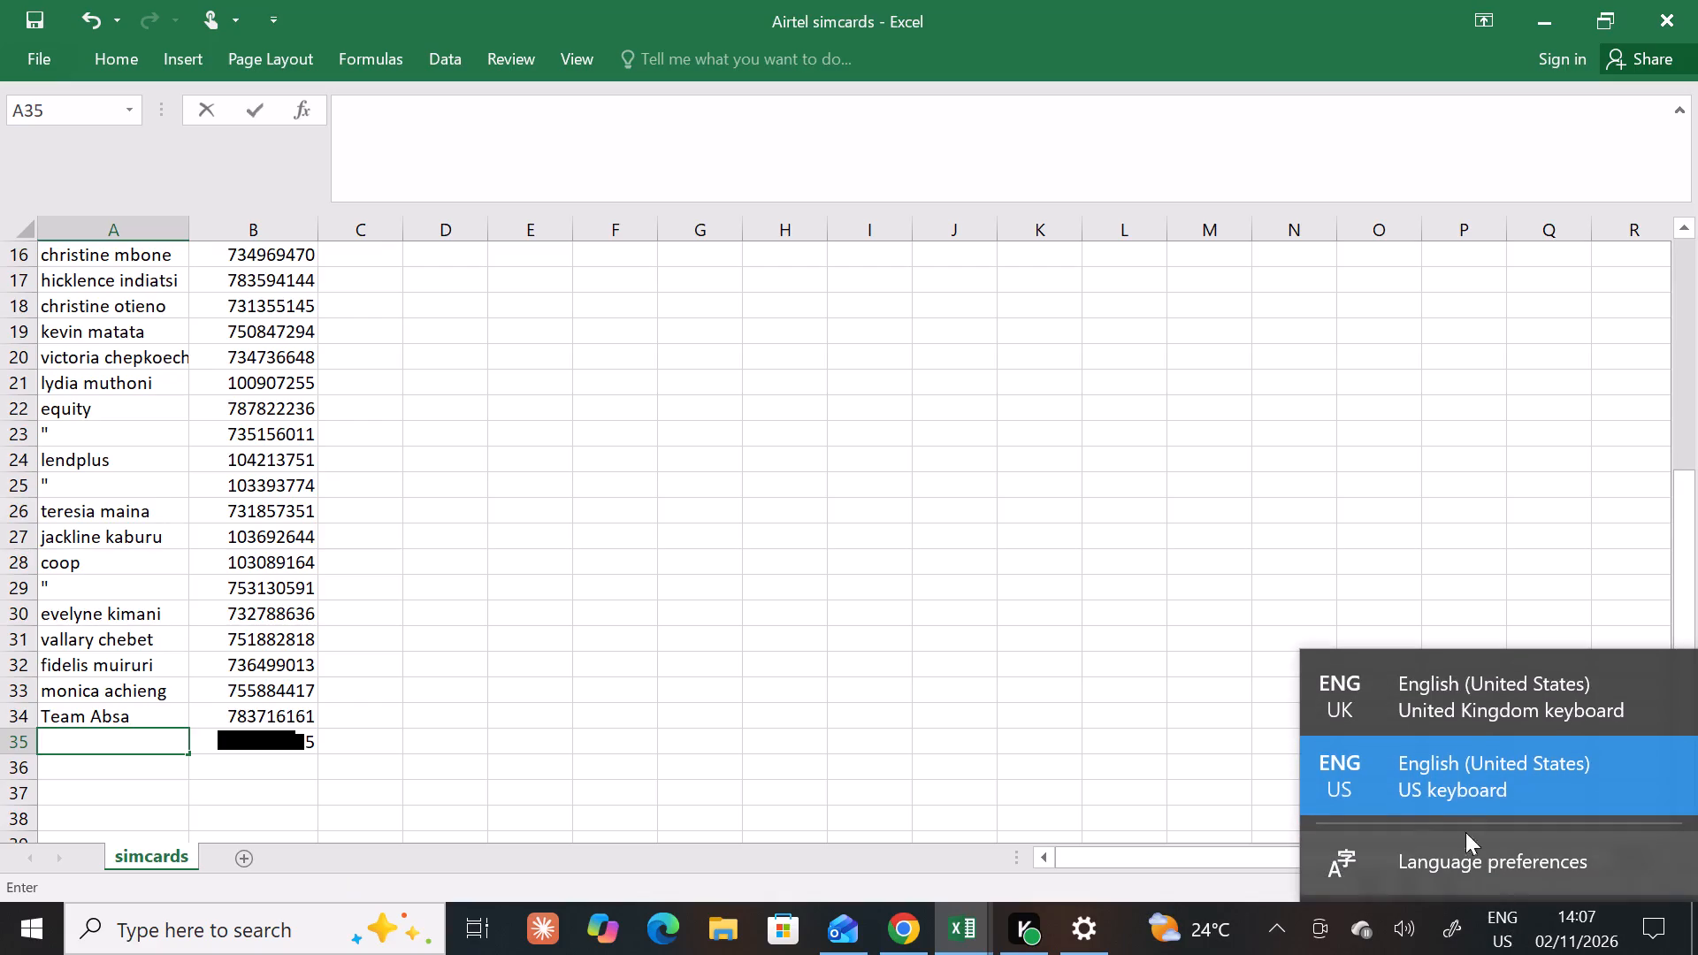
click(1412, 695)
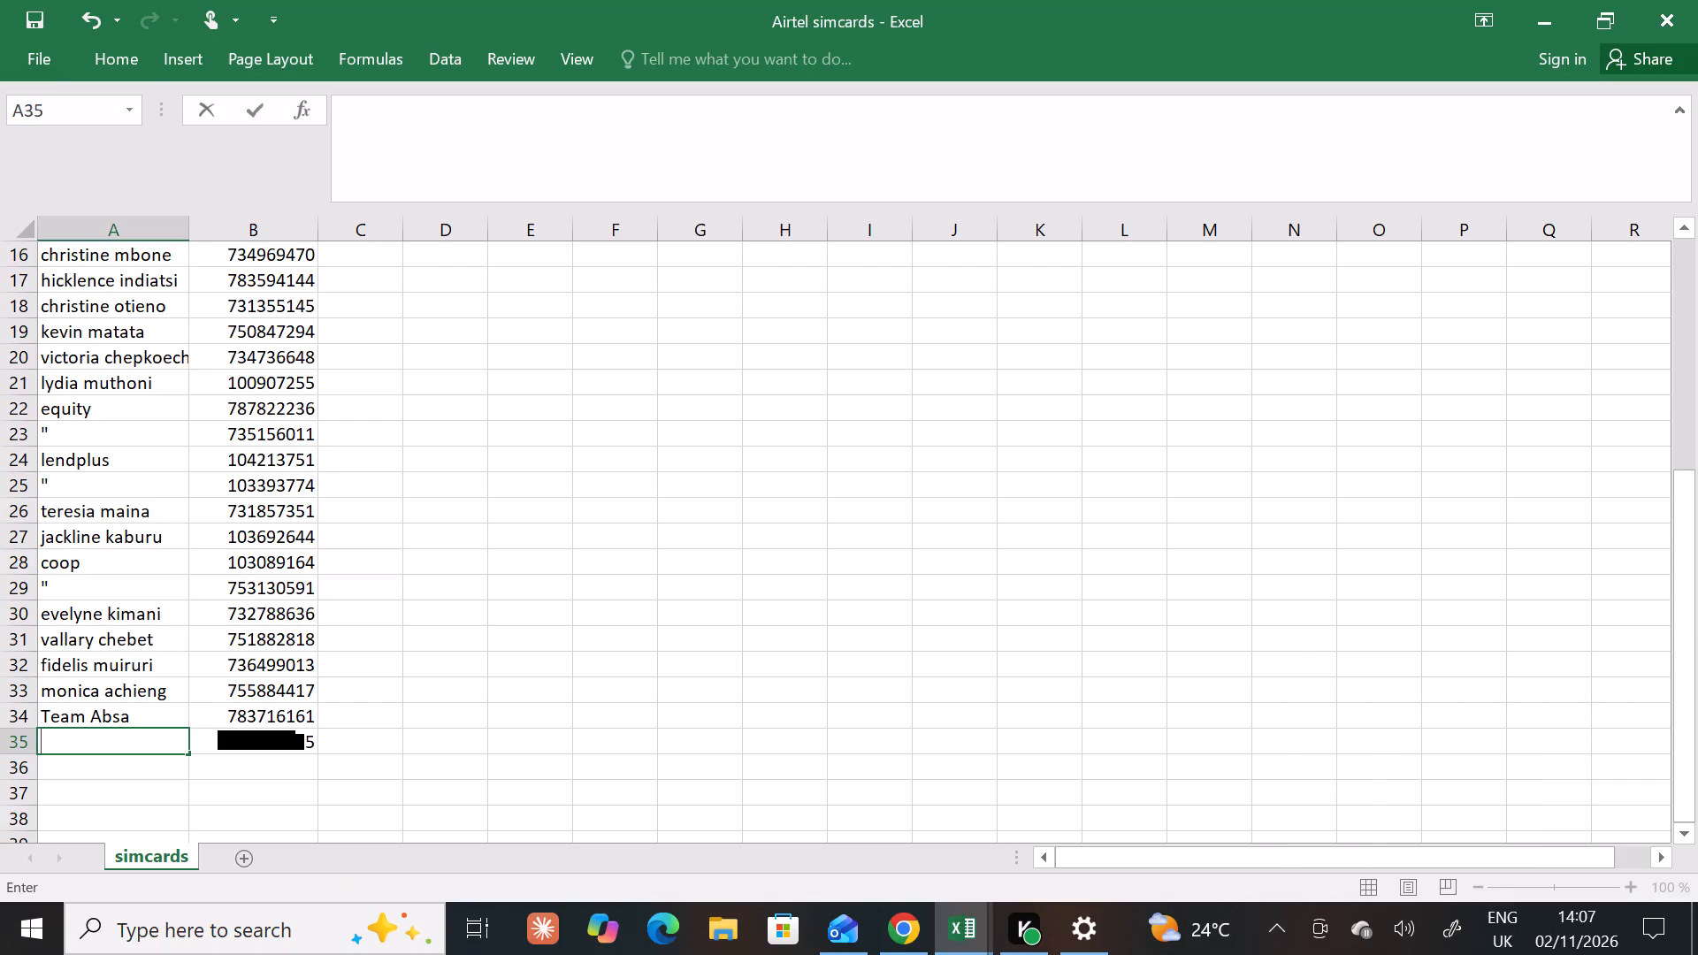
Enter a ditto mark (") as the holder name in cell A35, below Team Absa.
key(BackSpace)
key(shift+quotedbl)
click(64, 775)
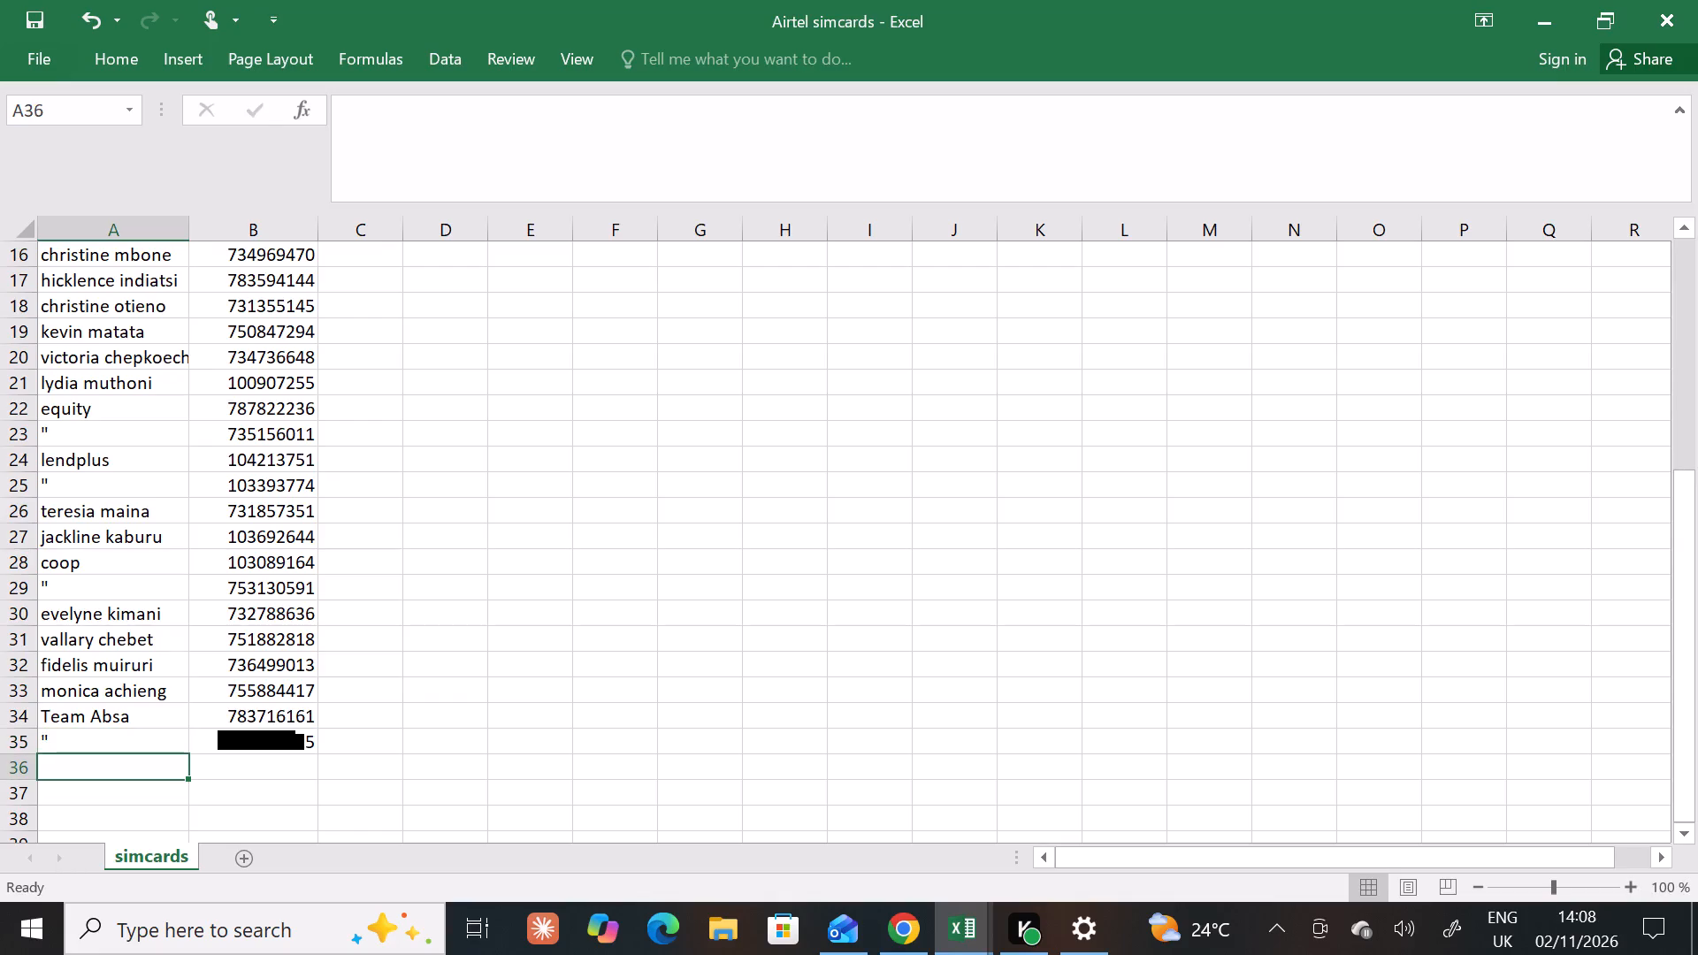
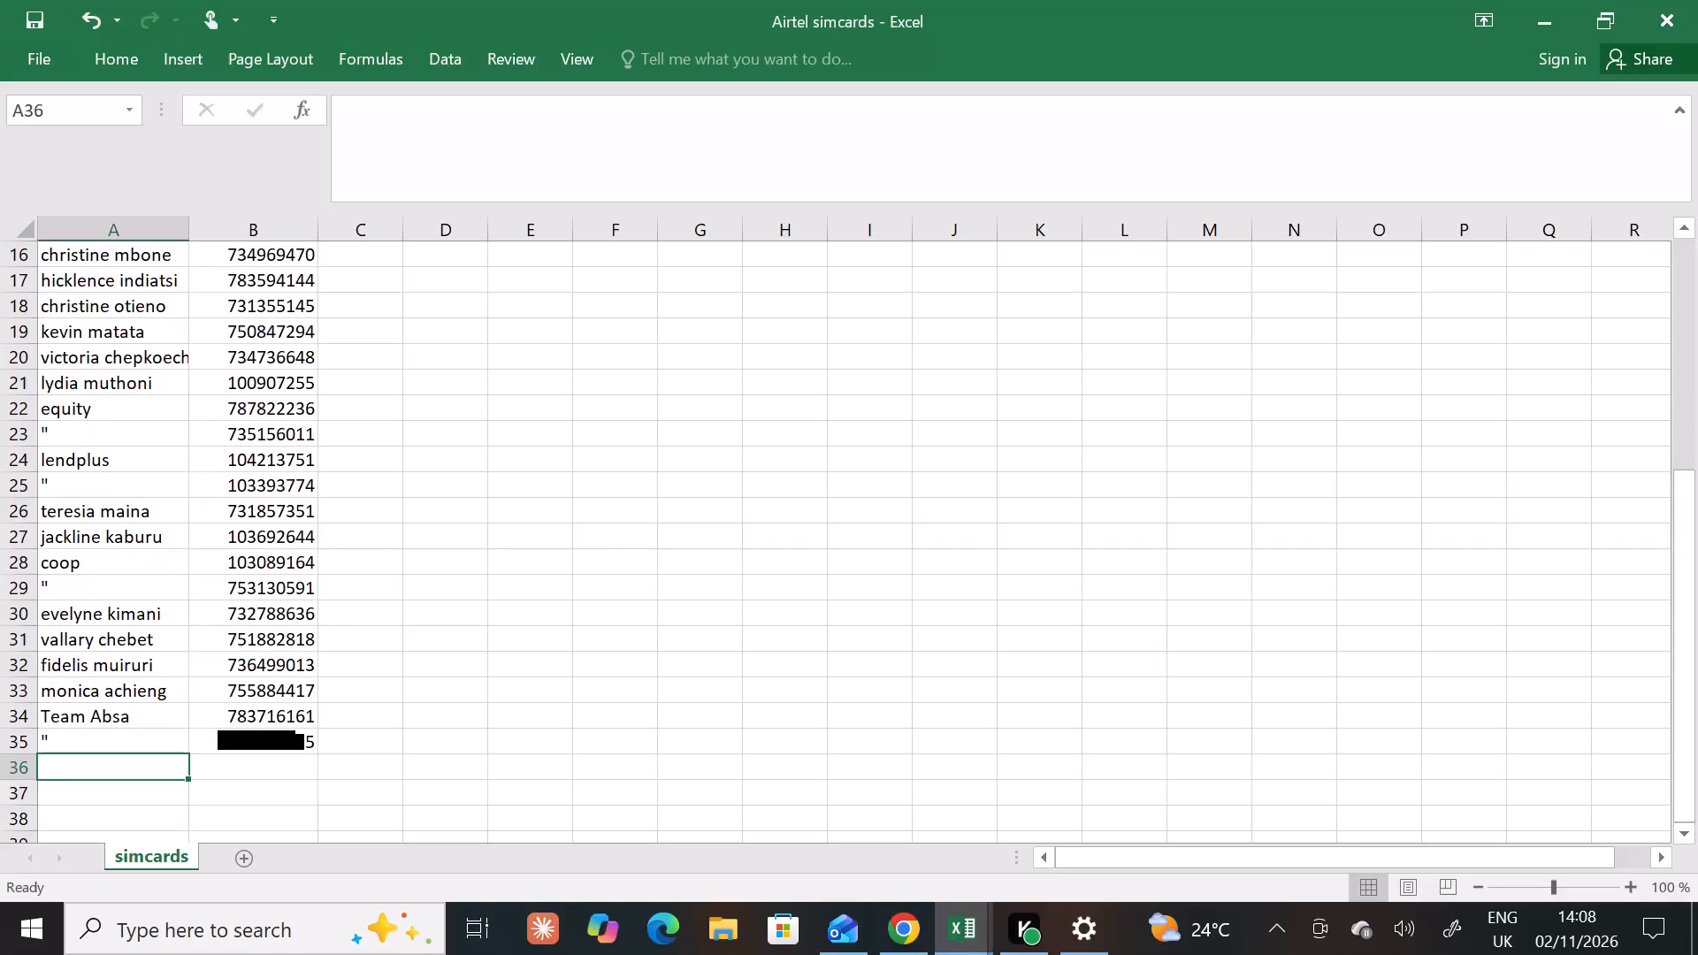
Save the workbook as Airtel simcards in the Documents folder, in Excel Workbook format.
scroll(314, 660, up, 3)
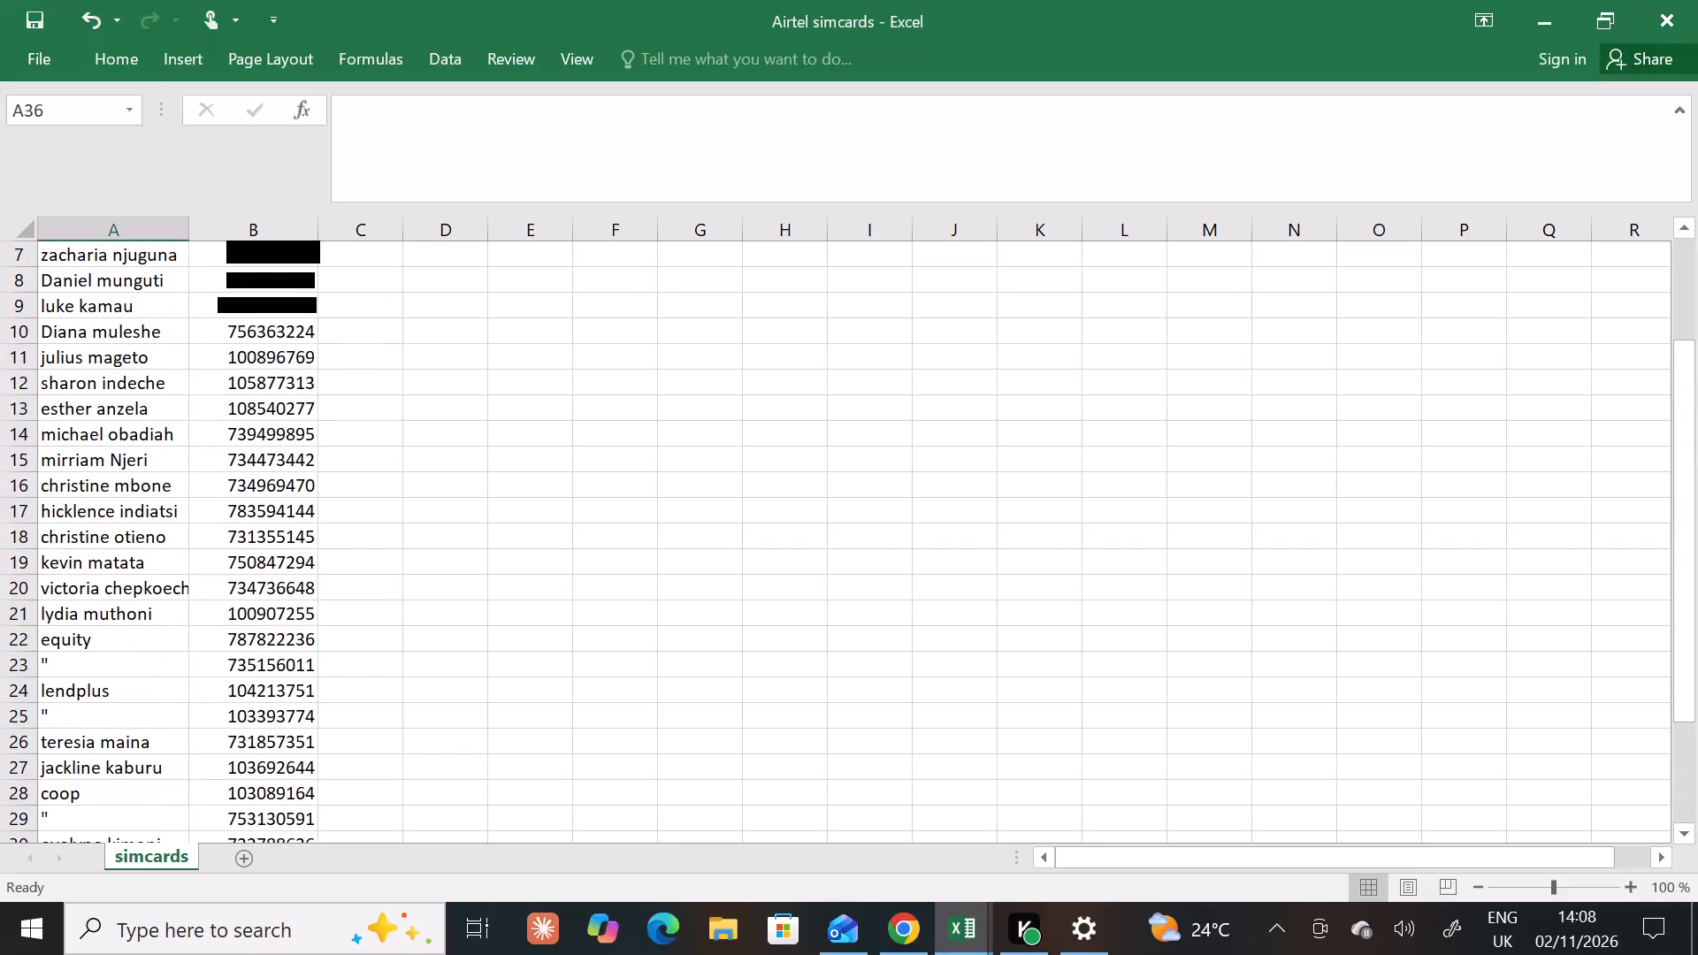
scroll(289, 661, up, 6)
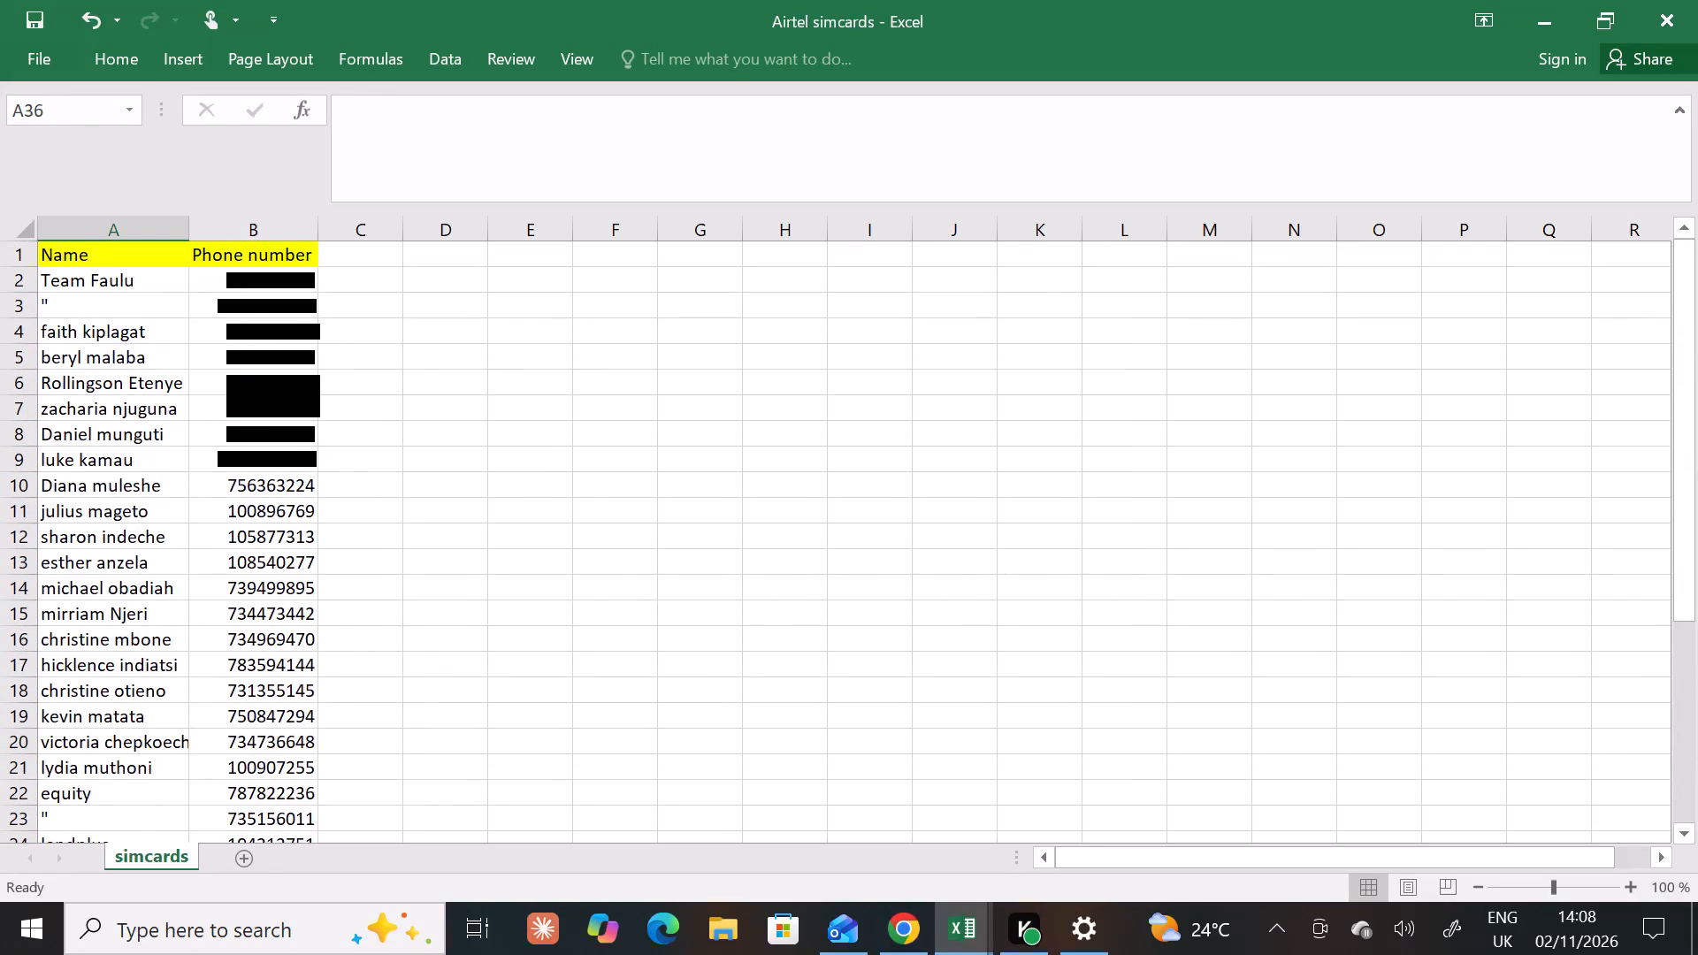
click(35, 63)
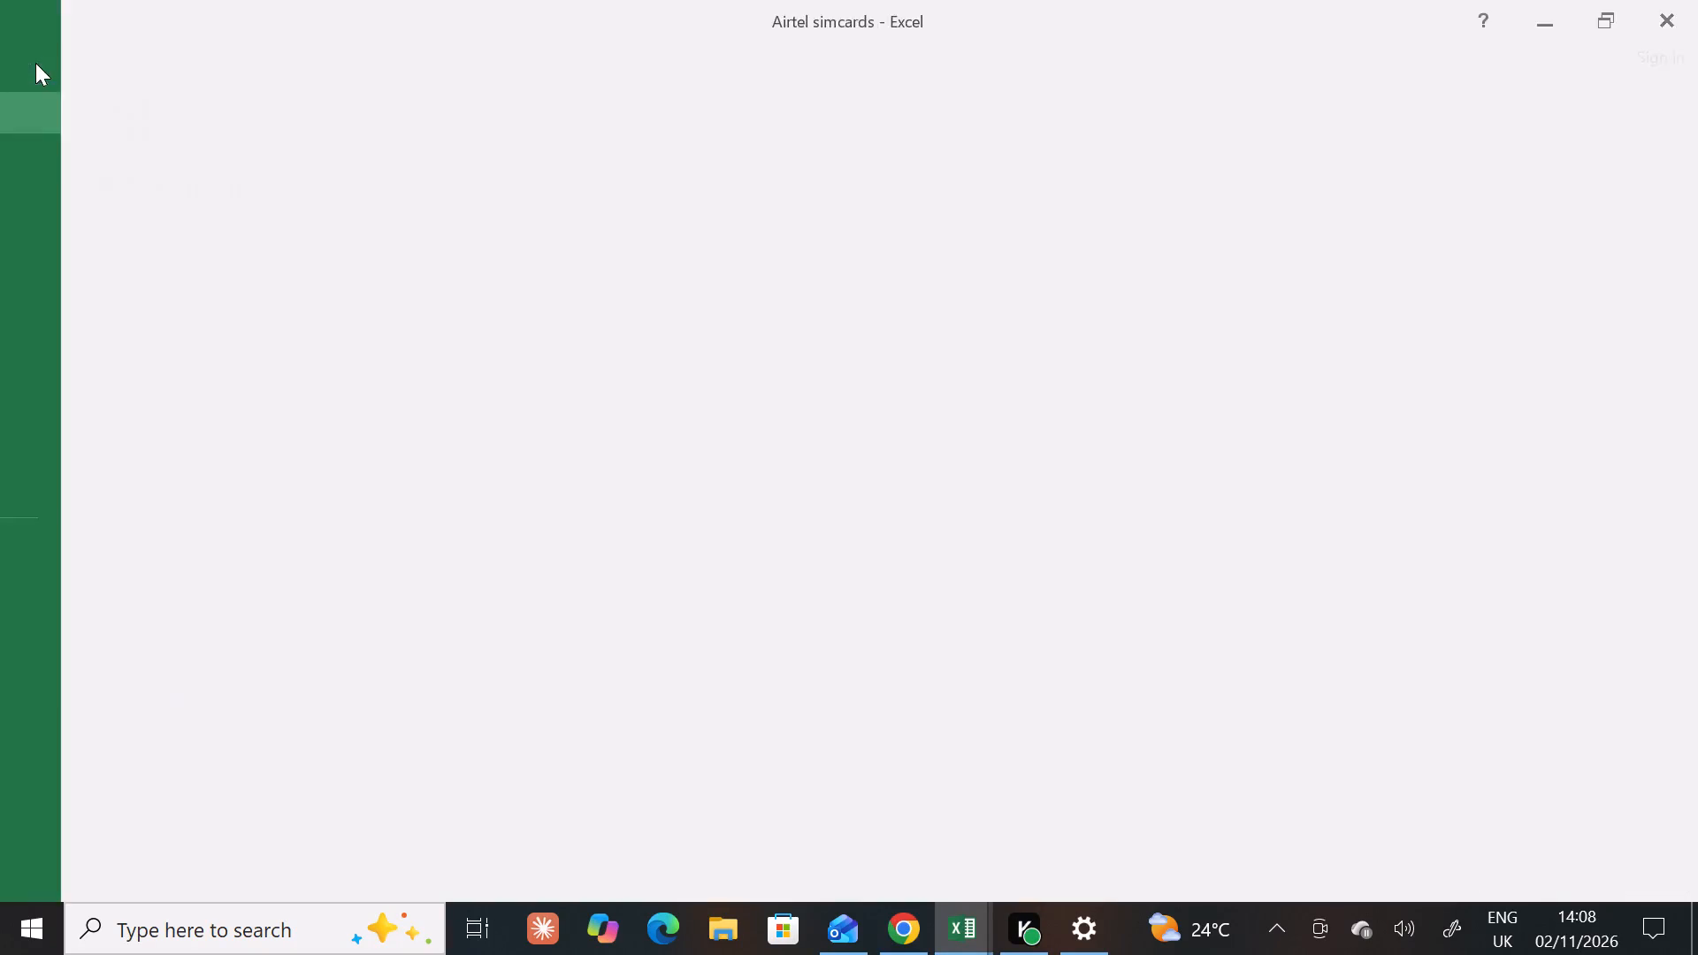
click(83, 279)
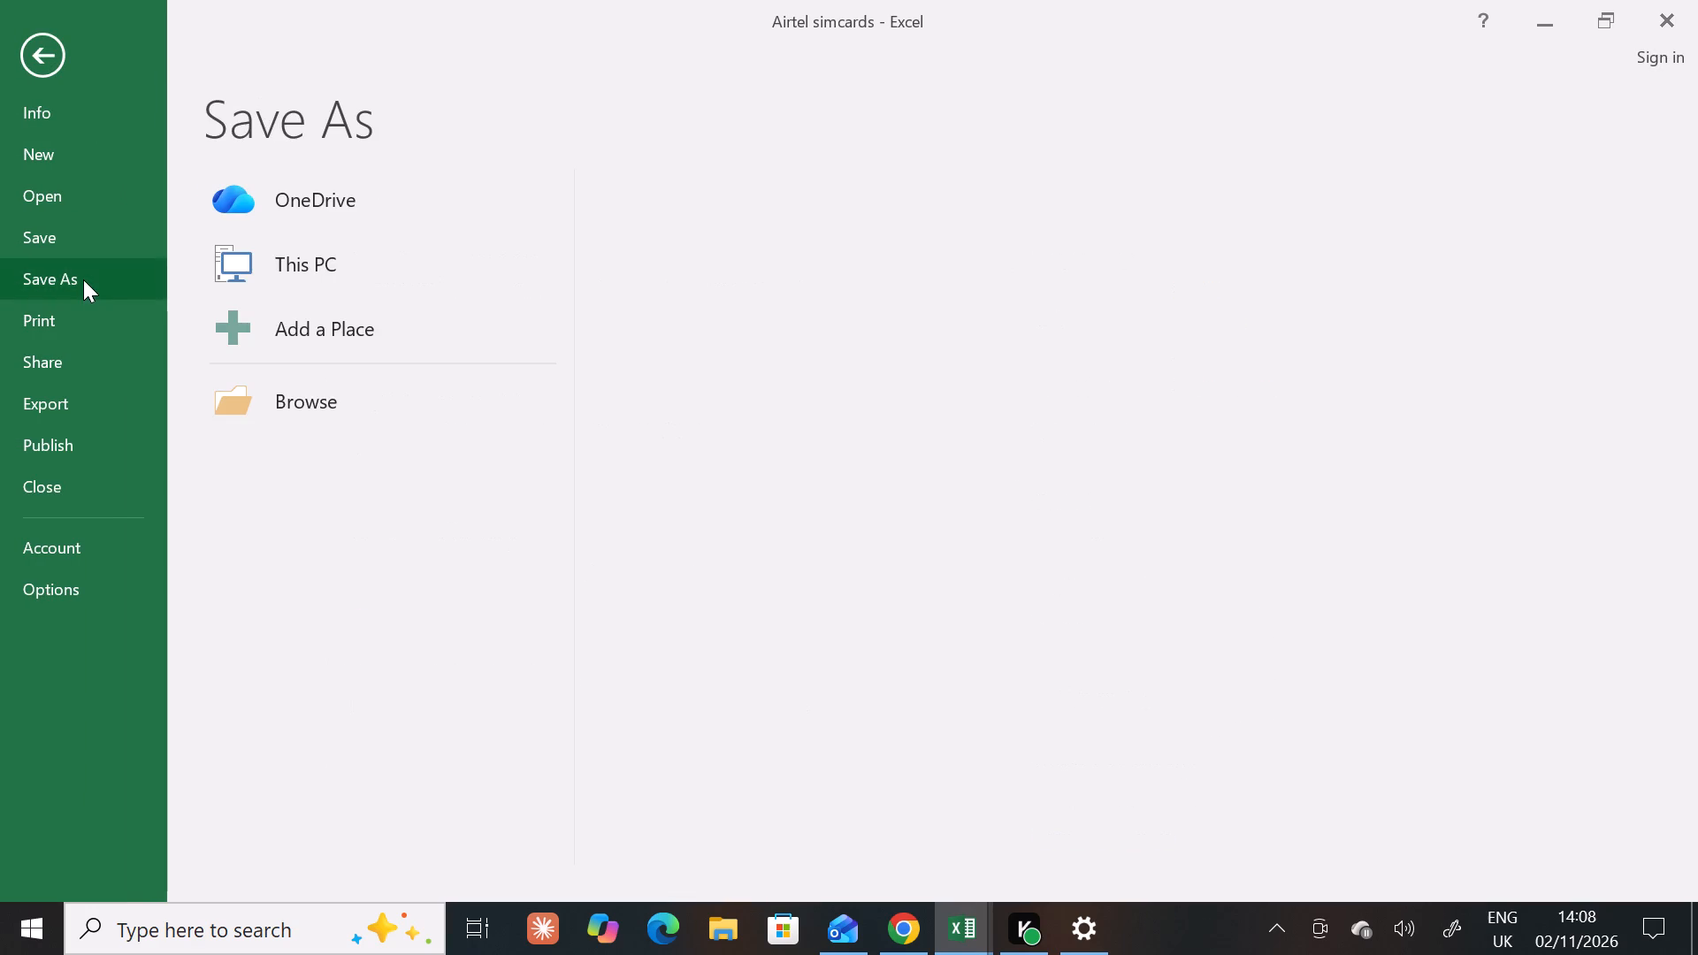
click(340, 396)
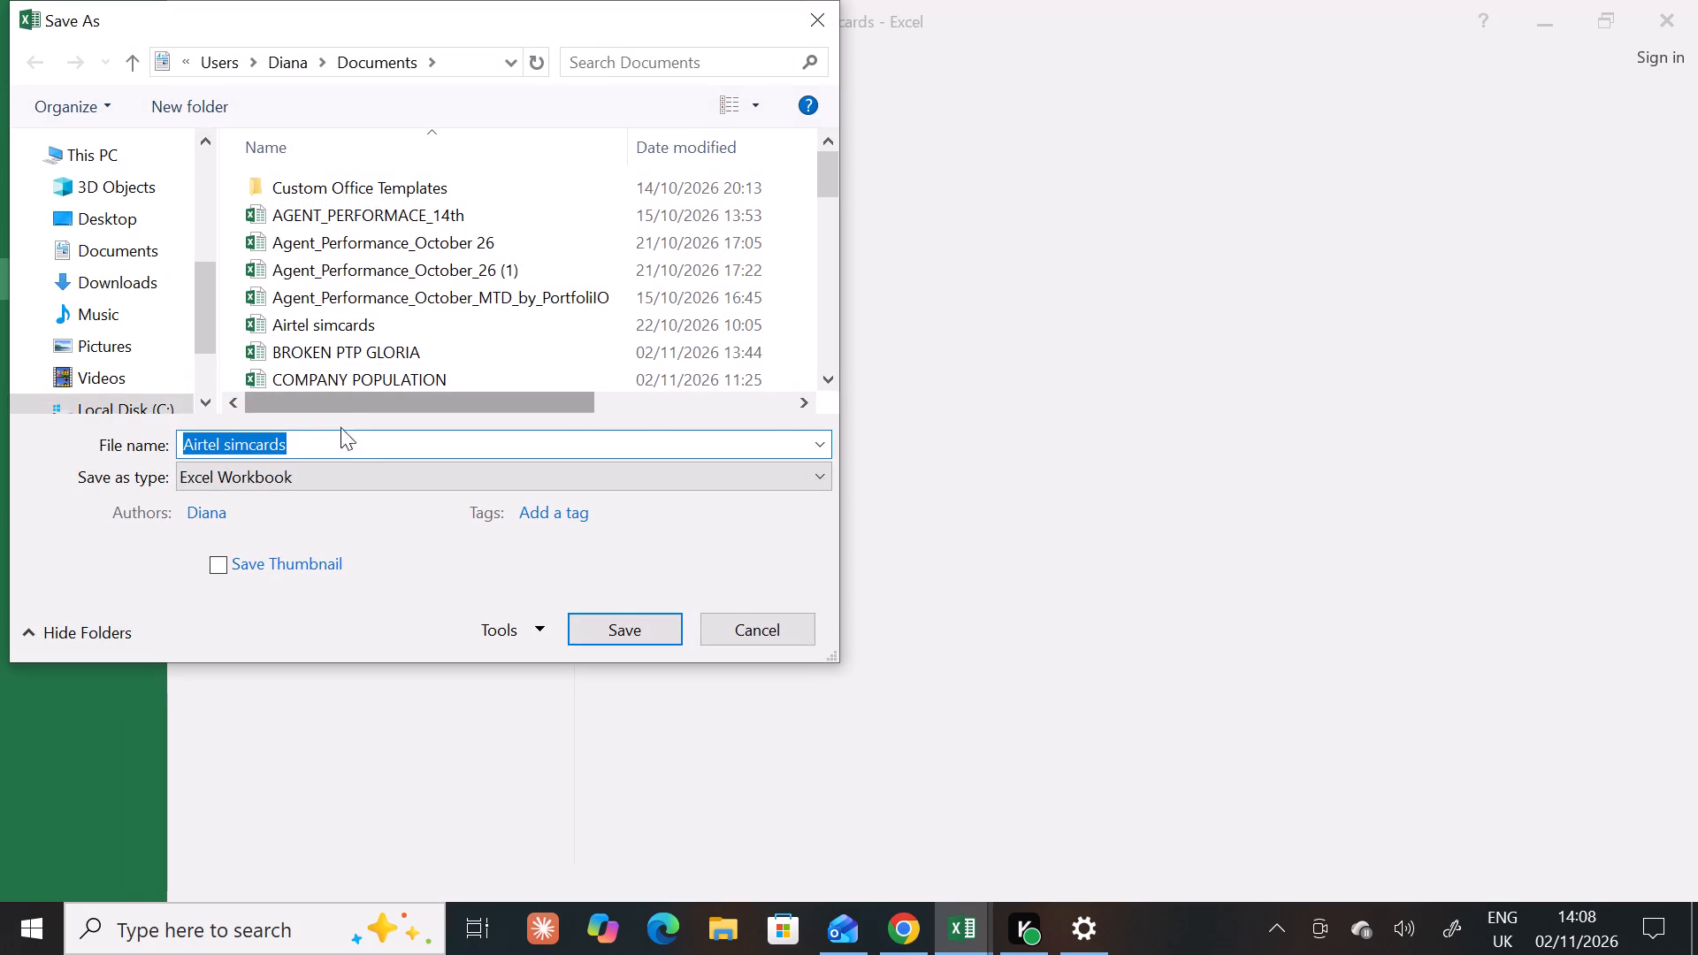
click(637, 631)
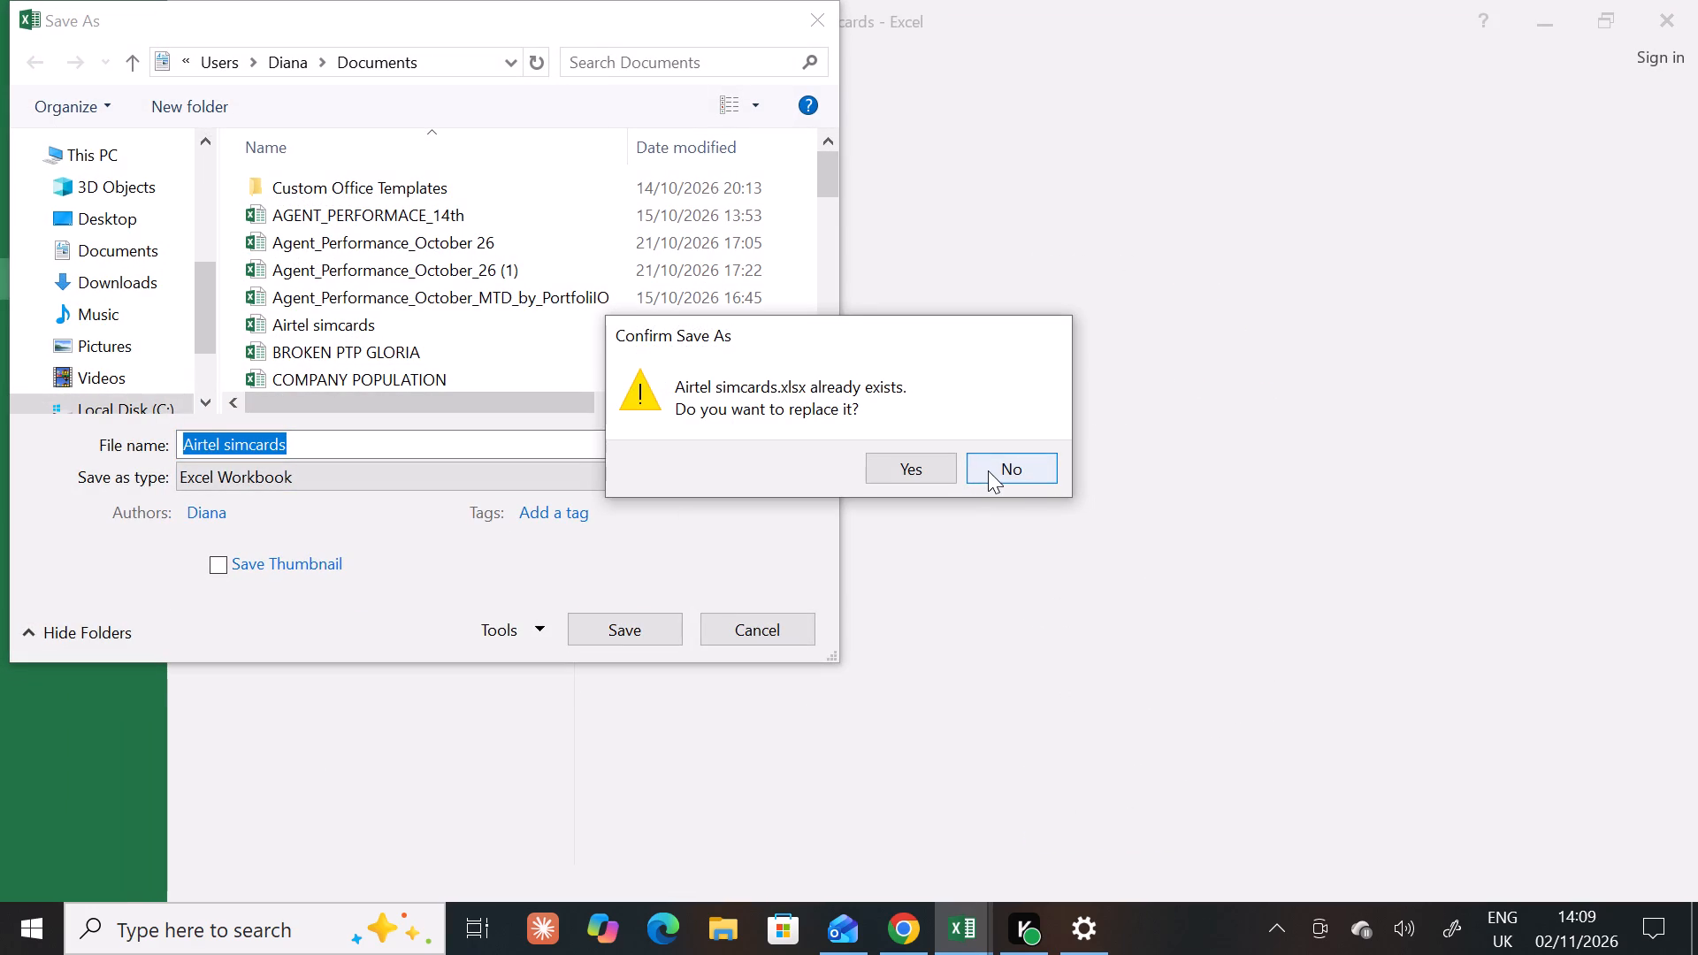
Decline replacing the existing file and save the workbook as Airtel simcards in the Downloads folder, in Excel Workbook format.
click(988, 470)
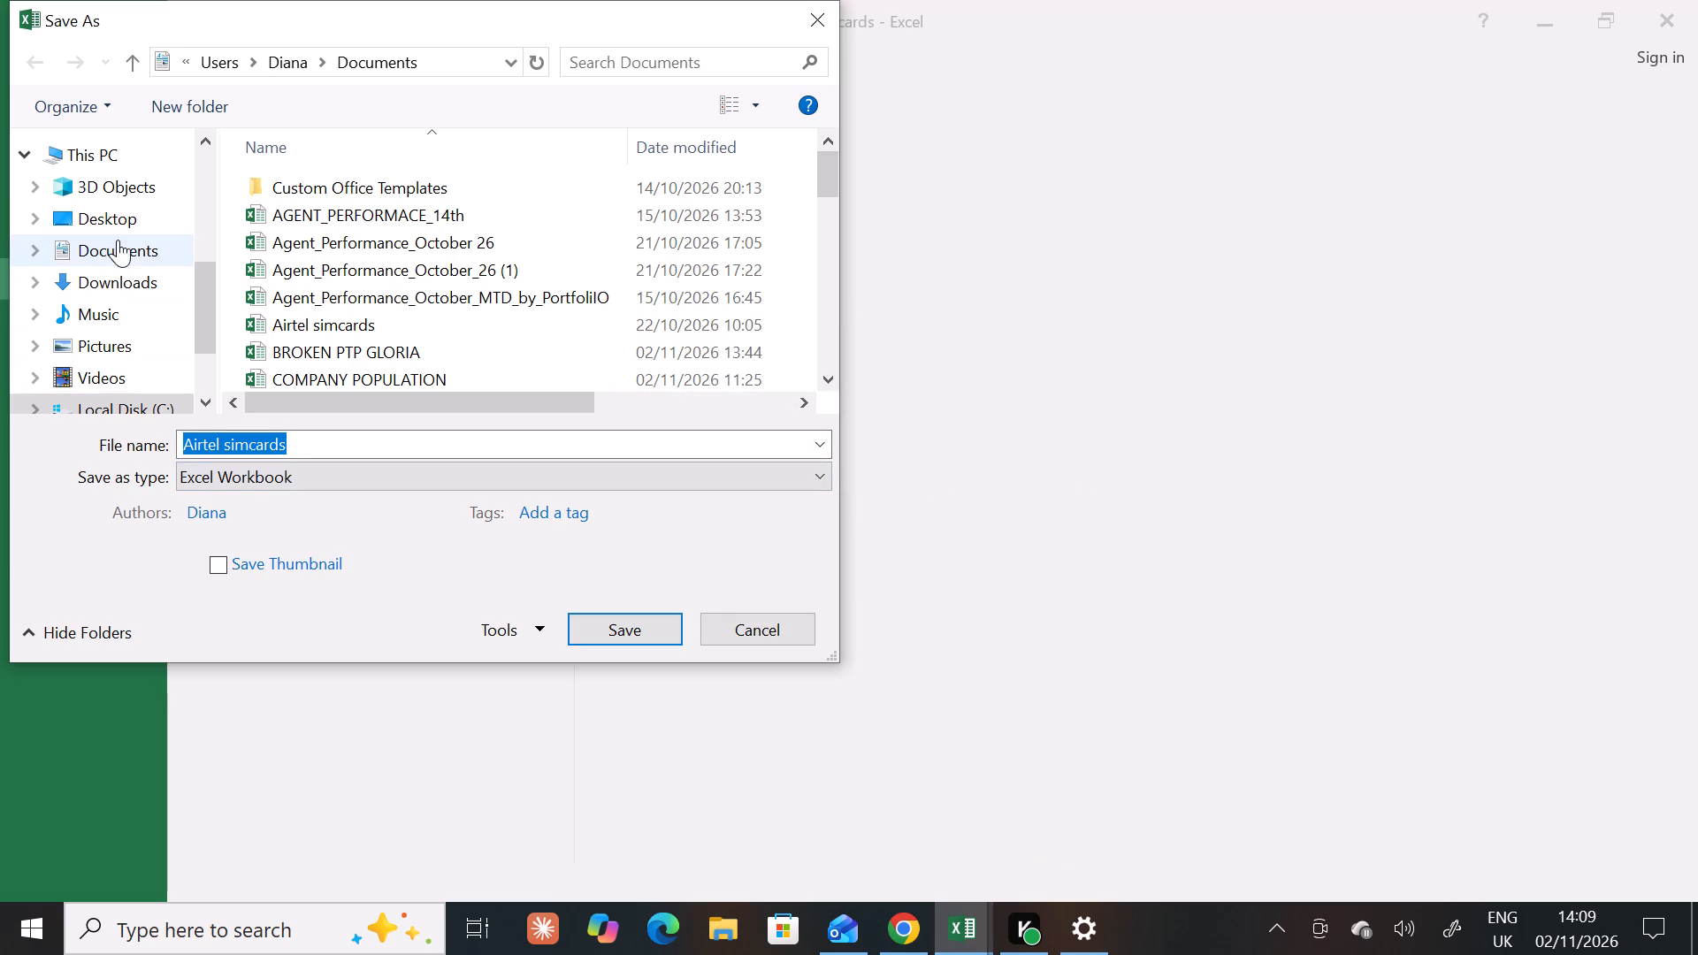
click(118, 250)
click(119, 271)
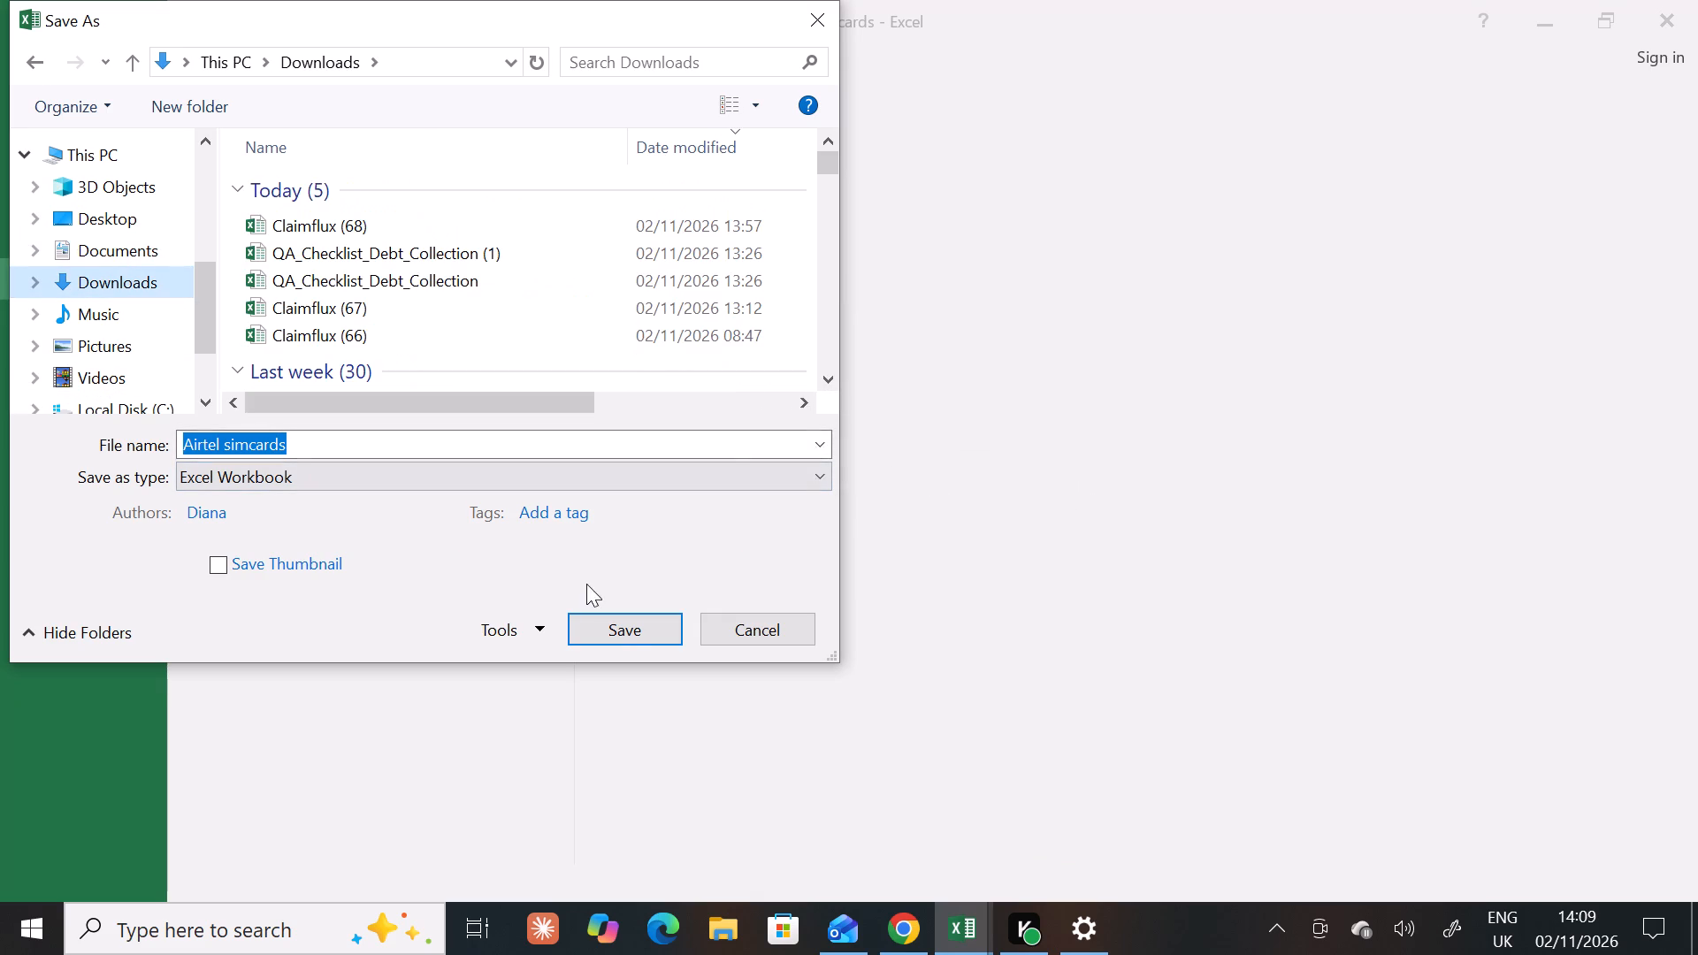
click(621, 627)
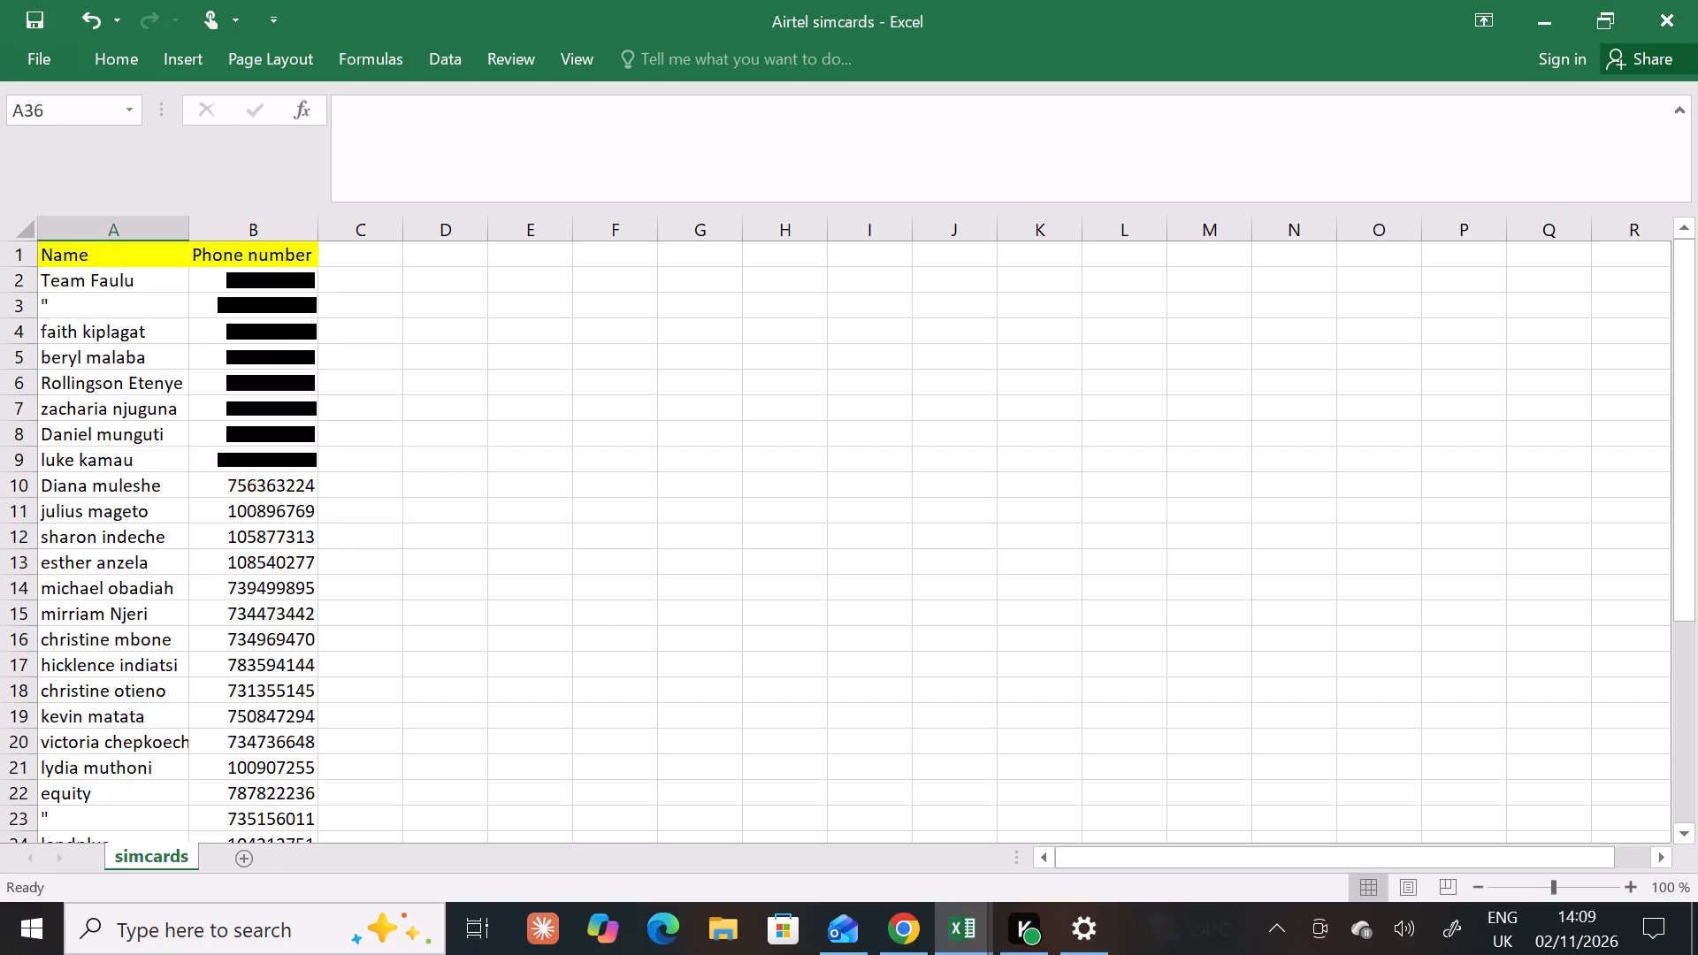